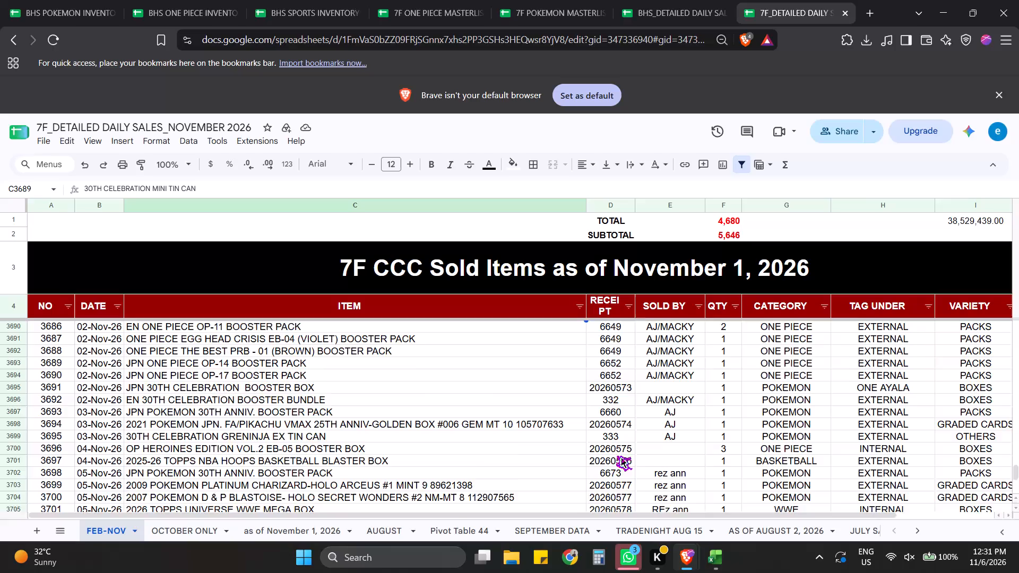
Review the sold items recorded from October 30 to early November 2026 in the FEB-NOV sheet of the 7F daily sales.
scroll(613, 455, "down", 4)
scroll(540, 444, "down", 4)
scroll(534, 439, "up", 4)
scroll(588, 438, "up", 4)
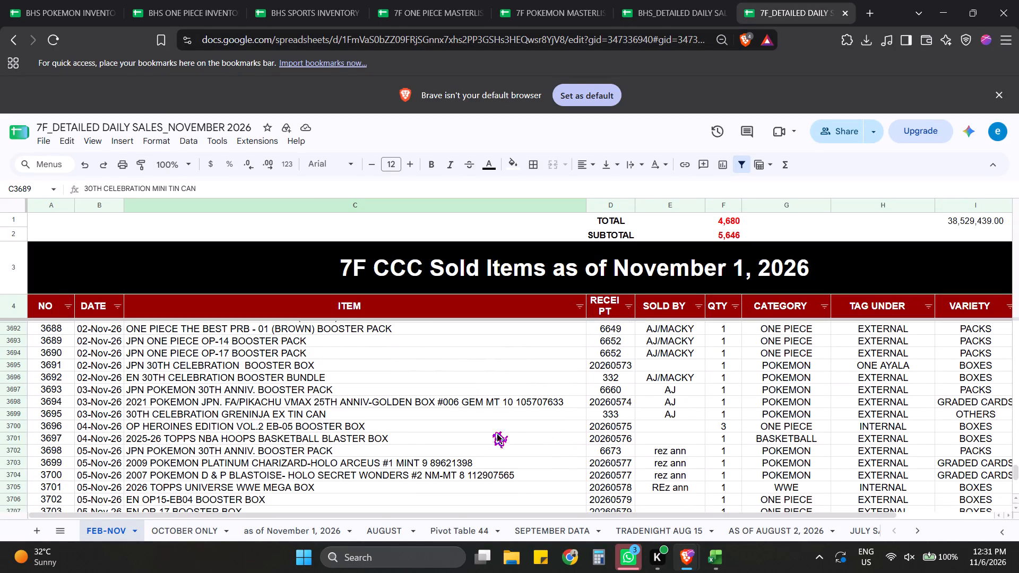
scroll(460, 423, "down", 4)
scroll(463, 390, "up", 7)
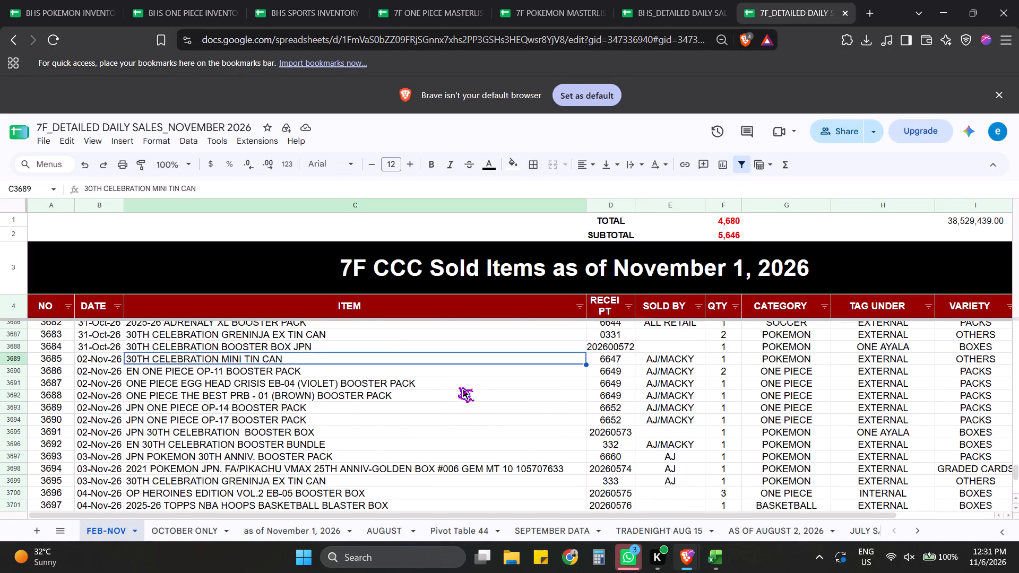
scroll(458, 387, "up", 9)
scroll(449, 362, "down", 8)
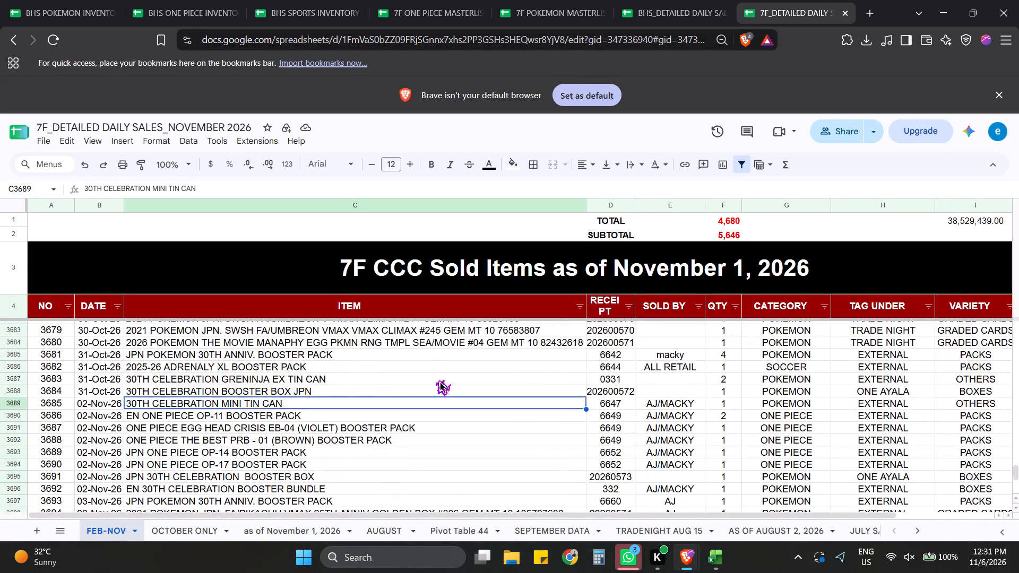
scroll(435, 380, "down", 1)
scroll(508, 389, "up", 1)
scroll(508, 405, "down", 3)
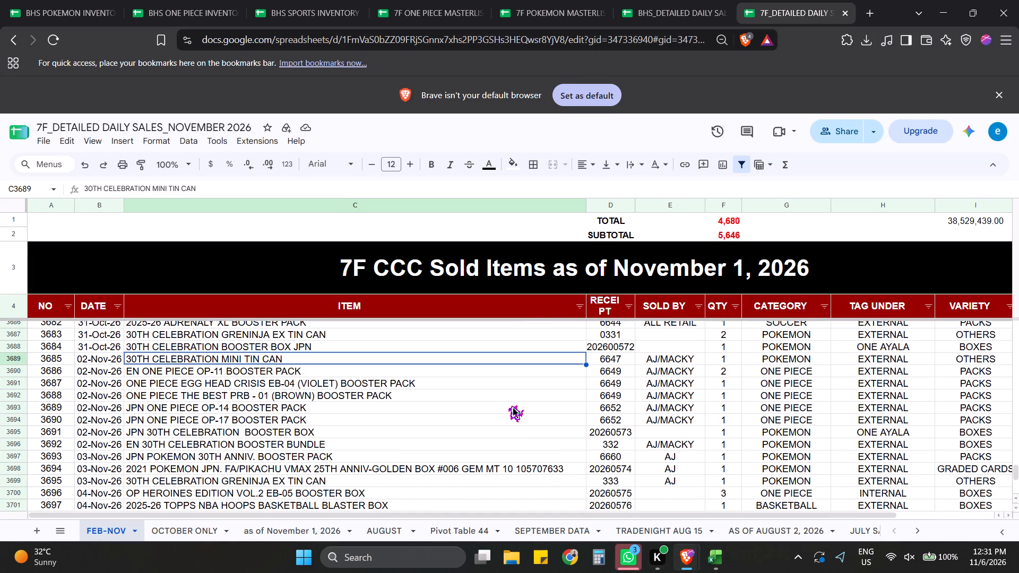
scroll(506, 403, "up", 2)
scroll(506, 402, "down", 2)
scroll(506, 402, "up", 6)
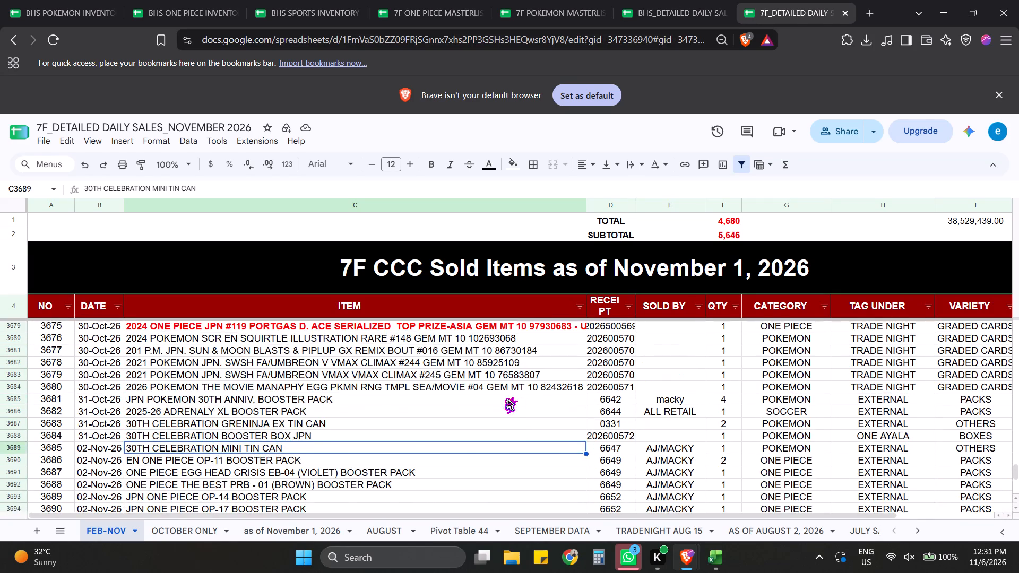
scroll(504, 397, "up", 2)
scroll(504, 396, "down", 6)
scroll(504, 396, "up", 4)
scroll(504, 395, "down", 3)
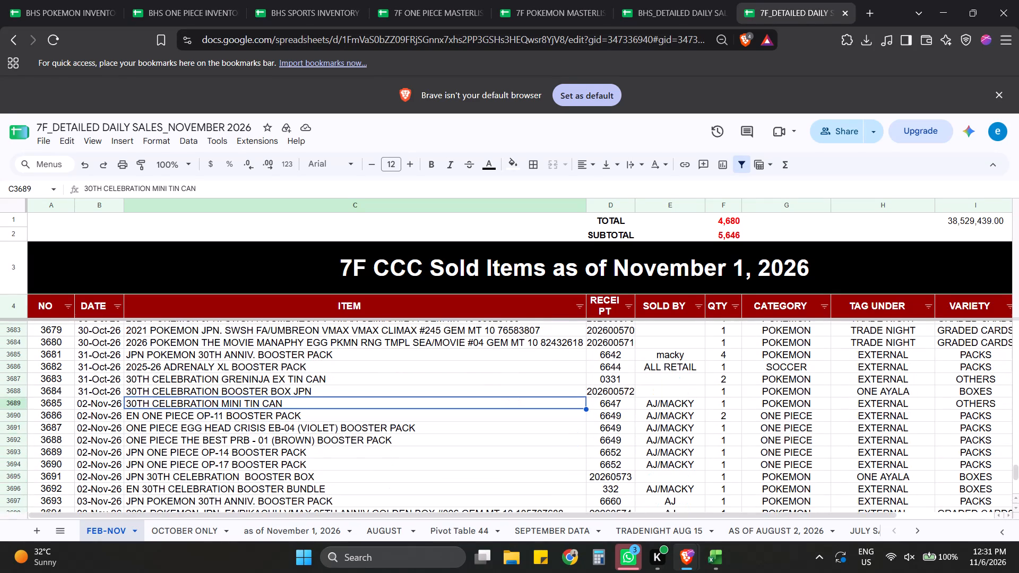
scroll(508, 394, "down", 3)
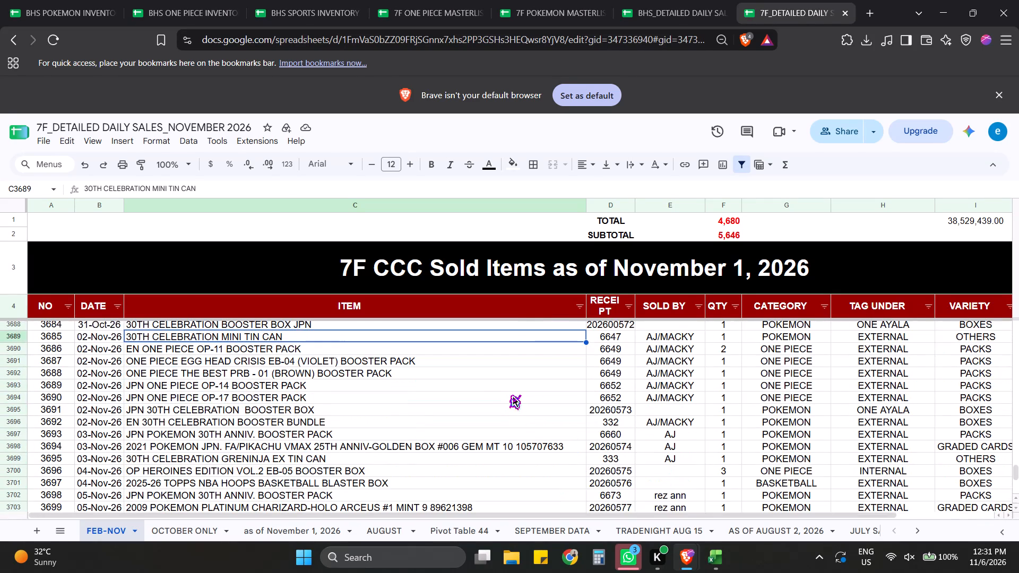
scroll(508, 394, "up", 5)
scroll(505, 390, "down", 3)
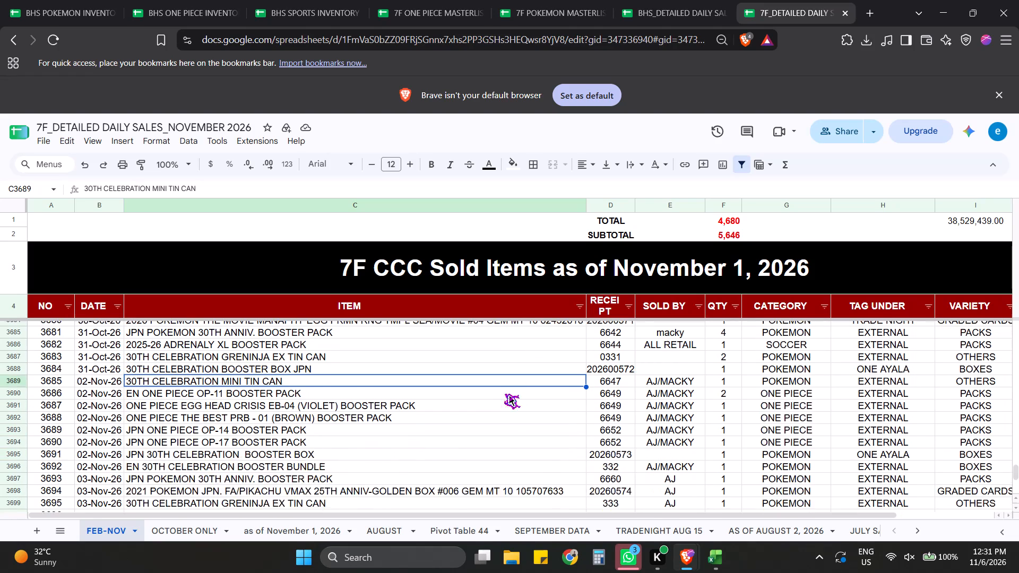
scroll(504, 393, "up", 4)
scroll(504, 393, "down", 4)
scroll(503, 393, "up", 3)
scroll(502, 392, "down", 3)
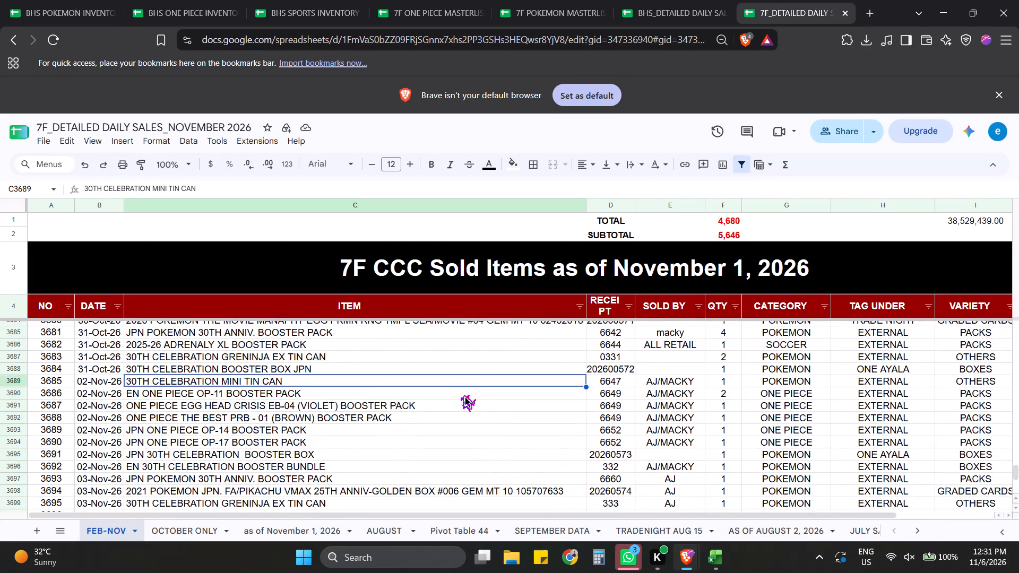
scroll(460, 395, "up", 2)
scroll(460, 395, "down", 2)
scroll(460, 395, "up", 2)
scroll(460, 395, "down", 1)
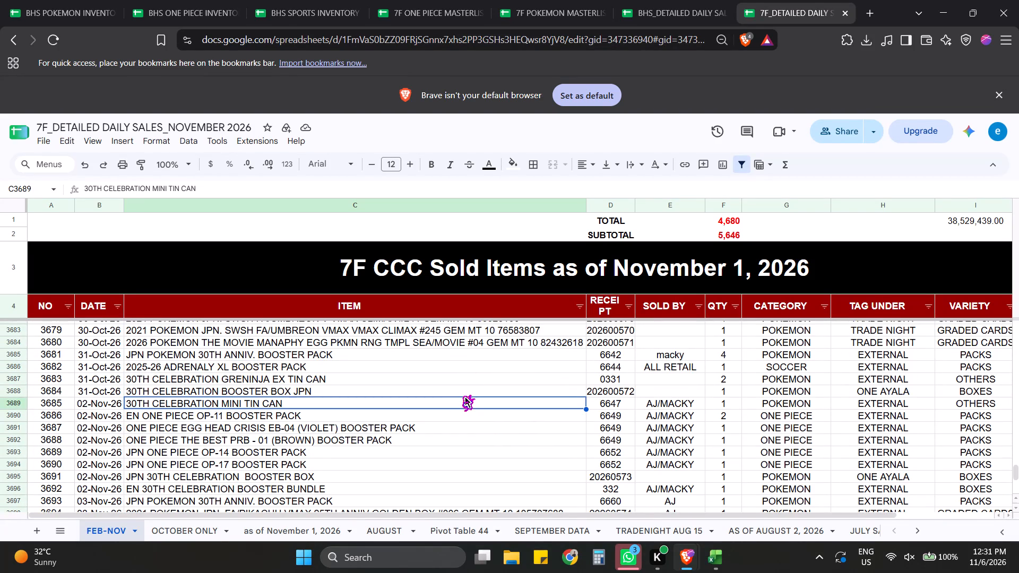
Open the 7F SPORTS MASTERLIST - OCTOBER spreadsheet in a new tab, placed between the 7F One Piece and 7F Pokemon masterlists.
left_click(477, 0)
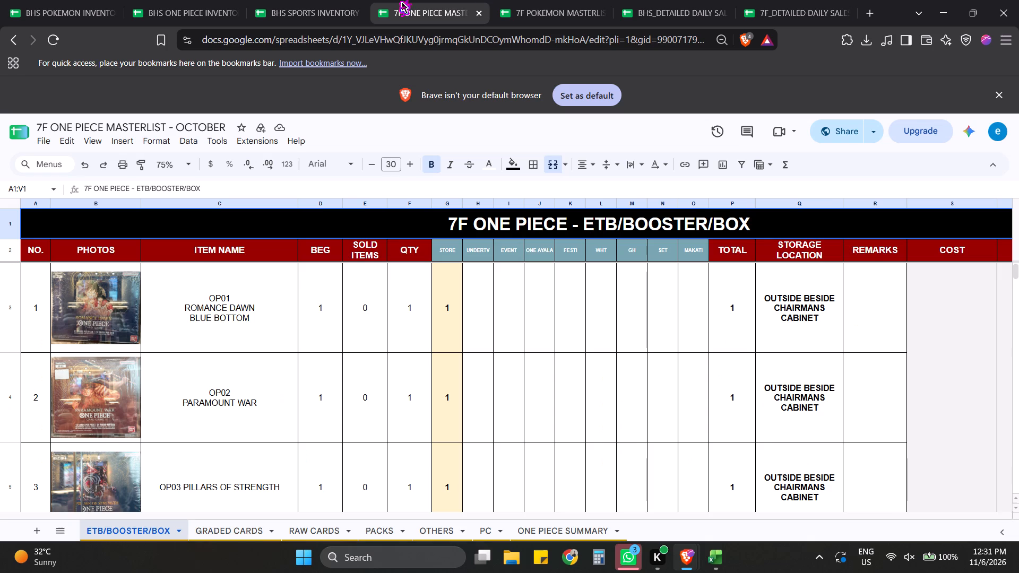
left_click(397, 0)
left_click(474, 0)
left_click(549, 0)
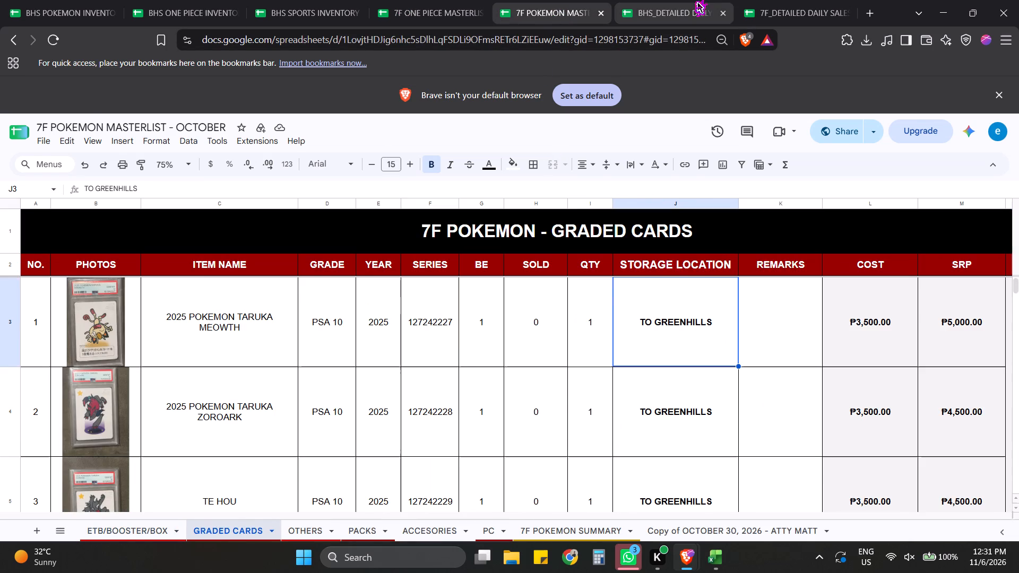
left_click(683, 11)
left_click(572, 0)
left_click(870, 13)
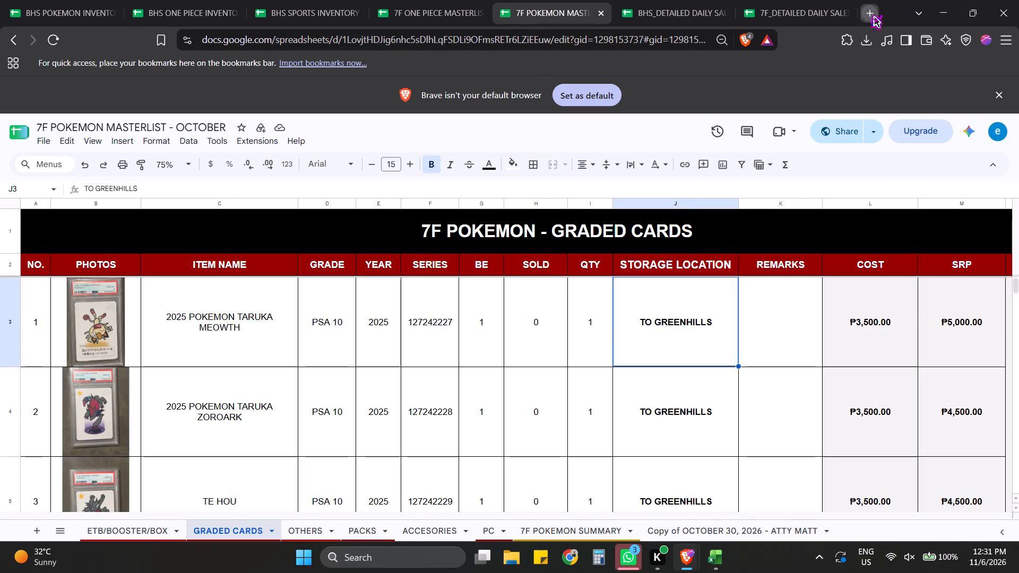
left_click(692, 42)
type("7F SPOR")
left_click(498, 90)
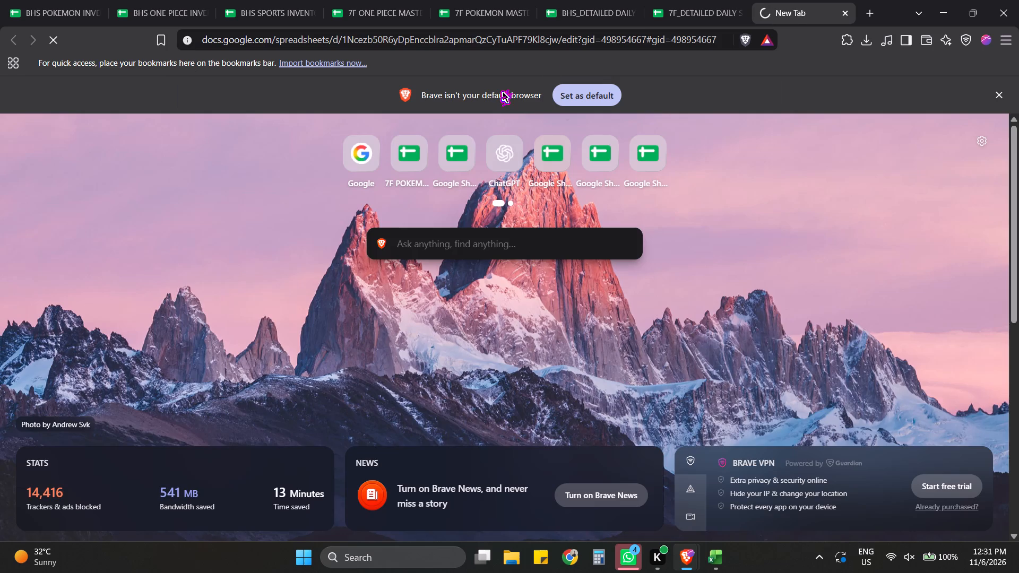
left_click_drag(787, 0, 497, 0)
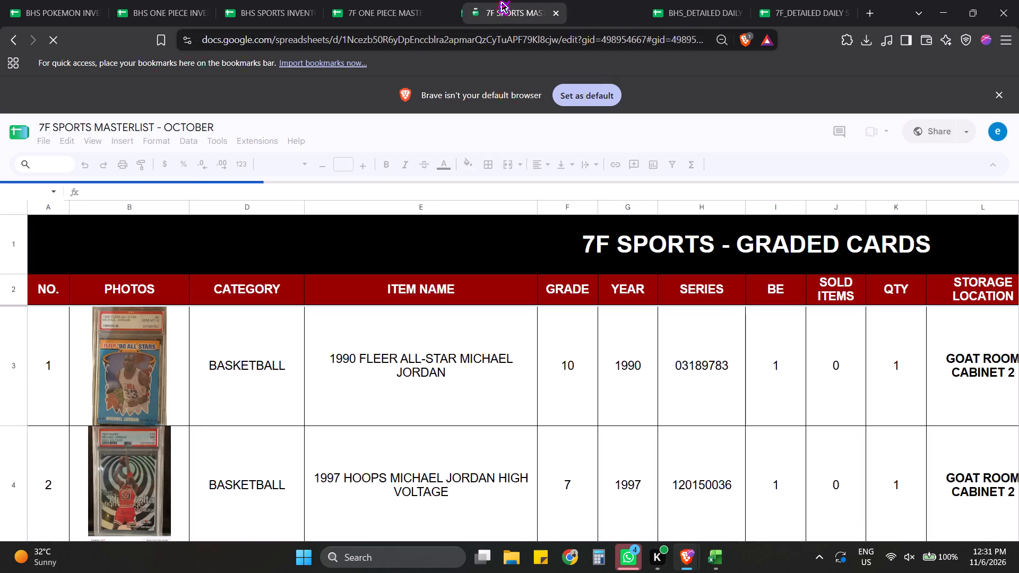
left_click_drag(497, 0, 495, 0)
left_click(490, 1)
Open the ETB/BOOSTER/BOX sheet of the sports masterlist and go to the last listed item.
scroll(285, 392, "down", 5)
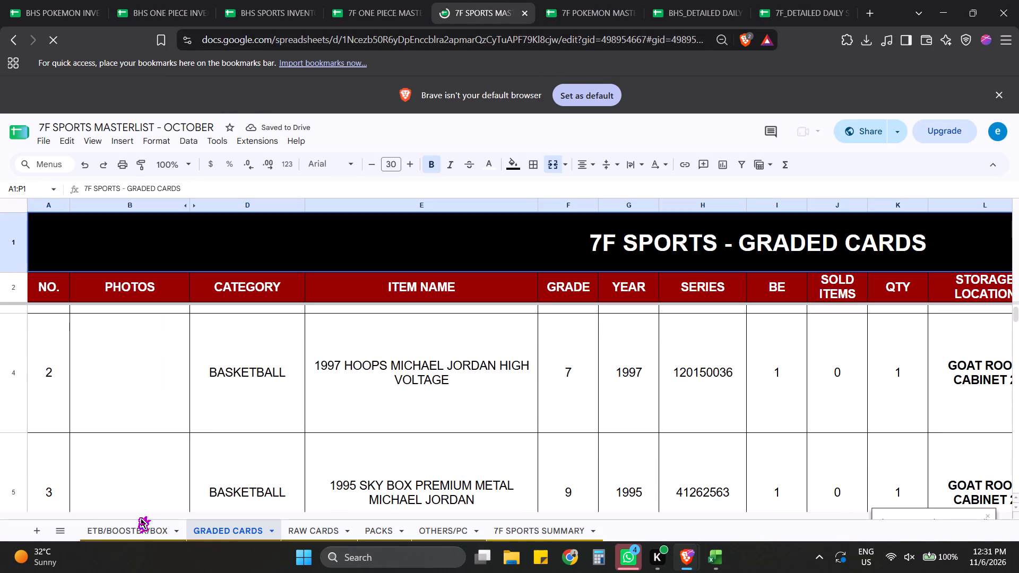
left_click(128, 531)
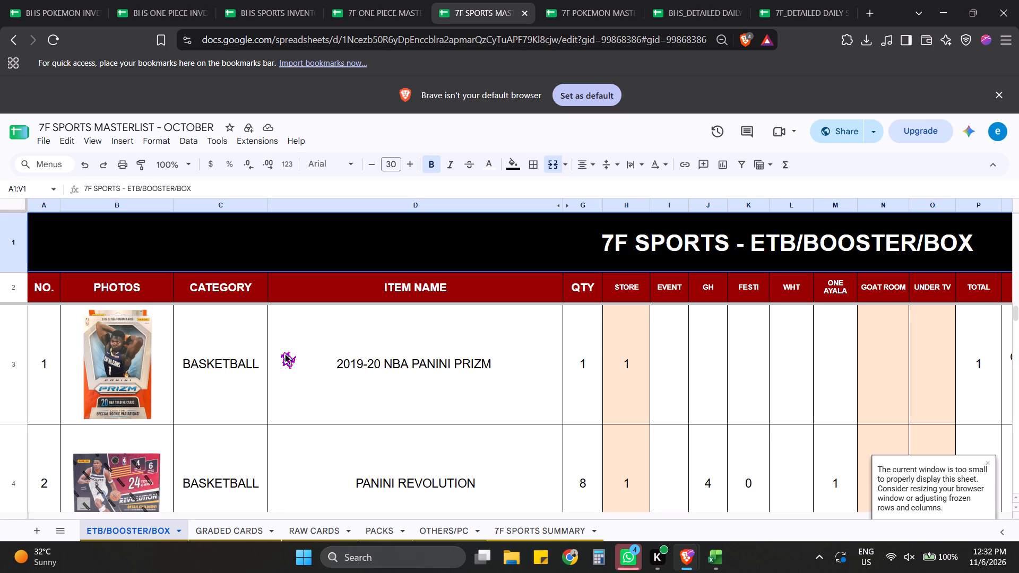
scroll(243, 370, "down", 11)
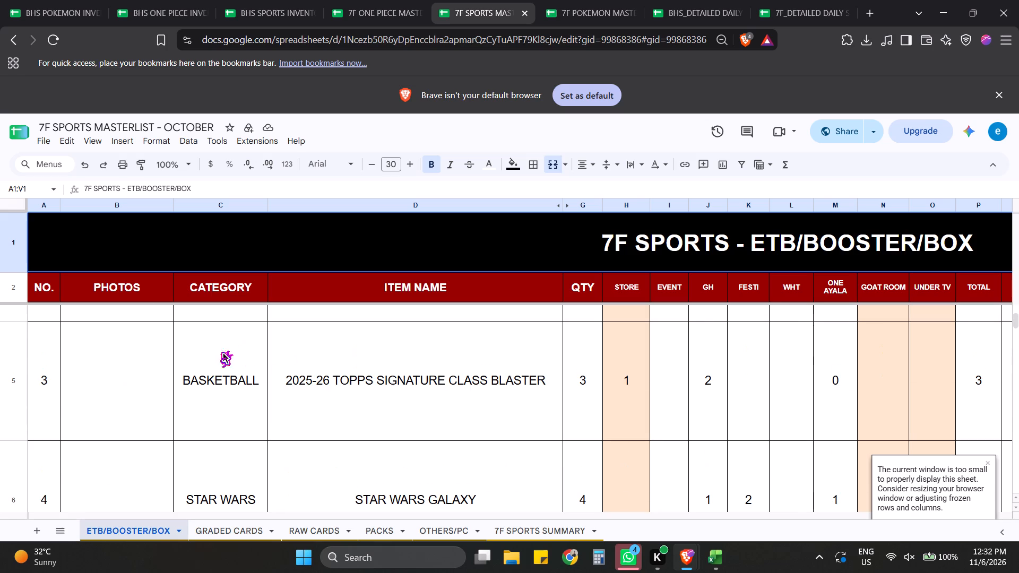
left_click(203, 447)
key("ctrl+Down")
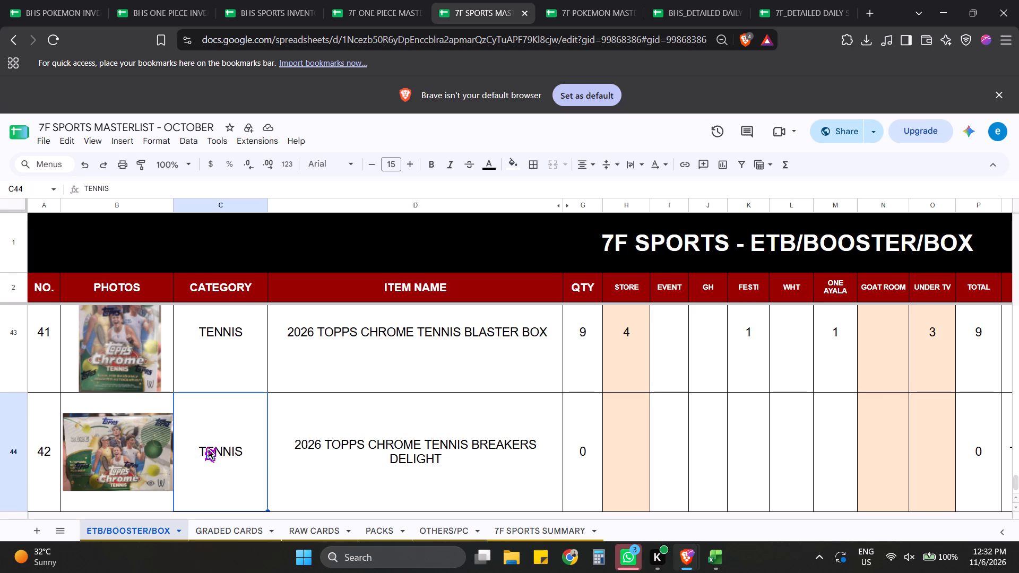
left_click_drag(379, 464, 378, 472)
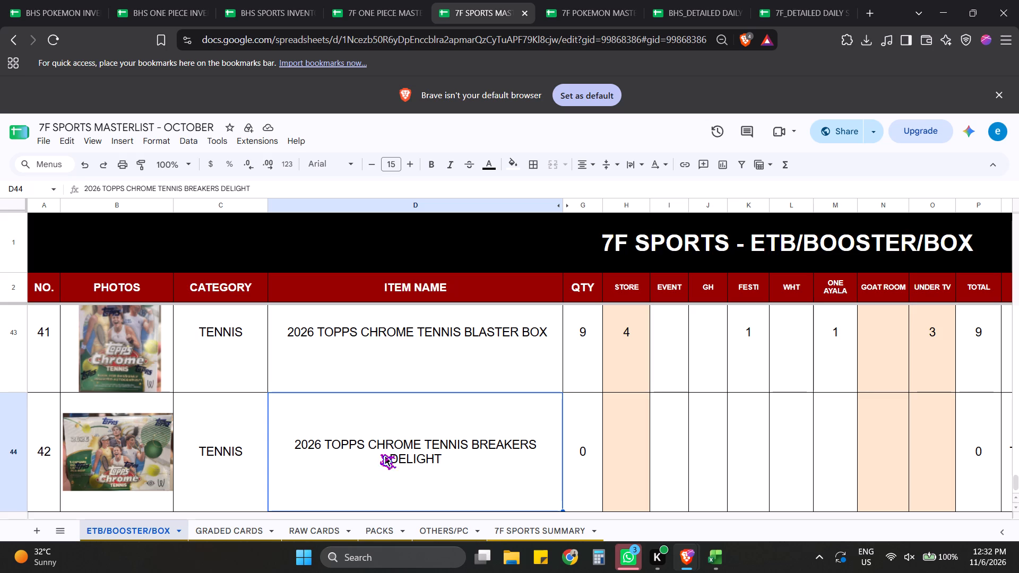
Insert five blank rows between the last item, 2026 TOPPS CHROME TENNIS BREAKERS DELIGHT, and the subtotal row.
scroll(295, 370, "down", 9)
left_click(3, 384)
right_click(3, 384)
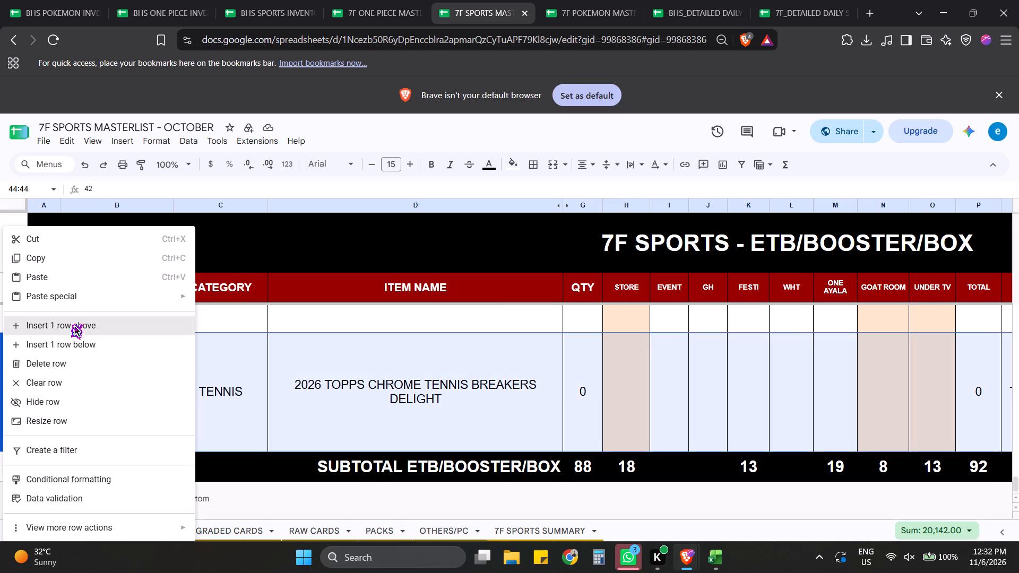
left_click(67, 341)
left_click(202, 422)
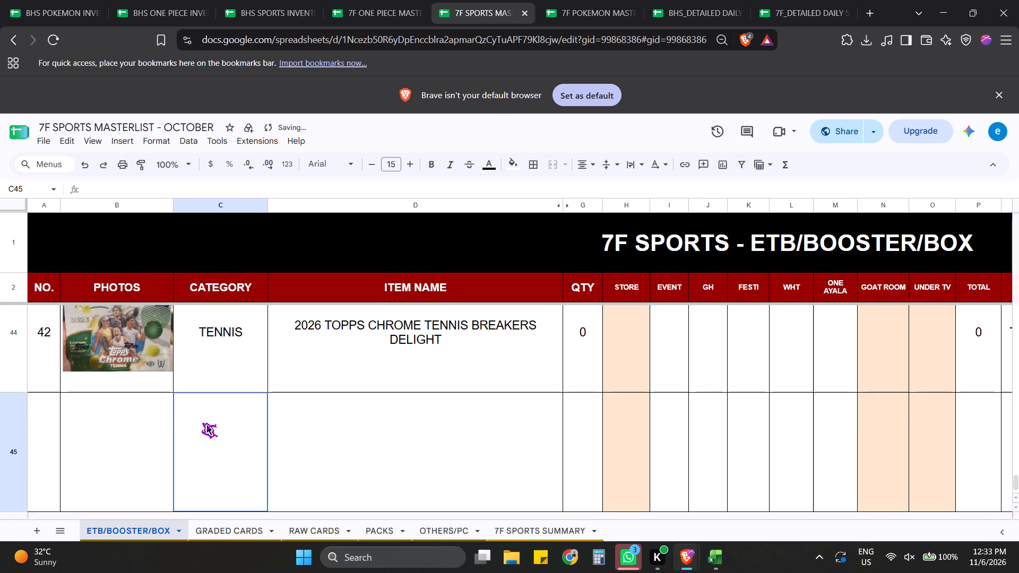
left_click(6, 415)
right_click(6, 415)
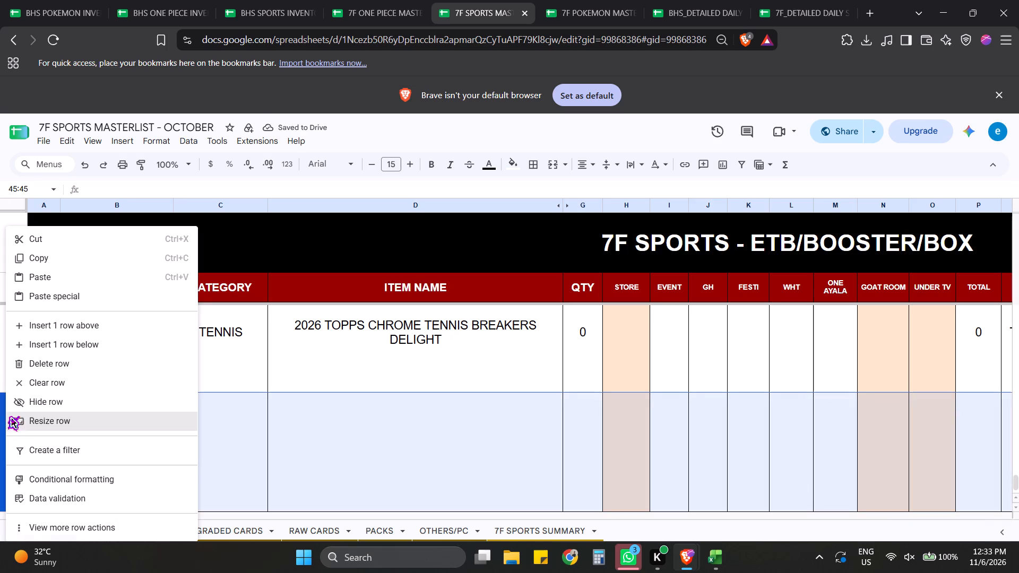
left_click(115, 346)
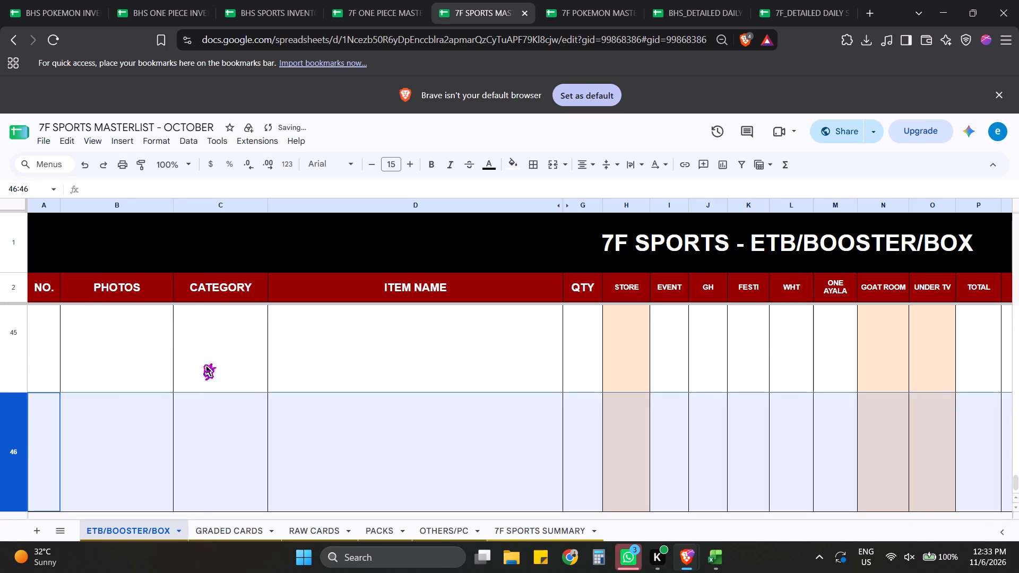
scroll(201, 363, "down", 3)
right_click(0, 384)
left_click(113, 343)
right_click(6, 409)
left_click(95, 342)
right_click(6, 372)
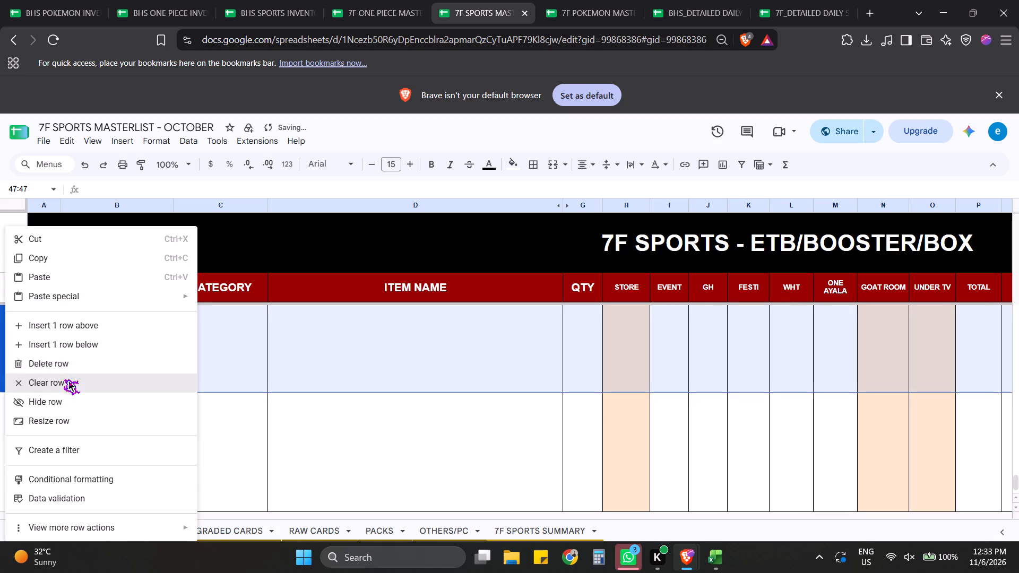
left_click(102, 348)
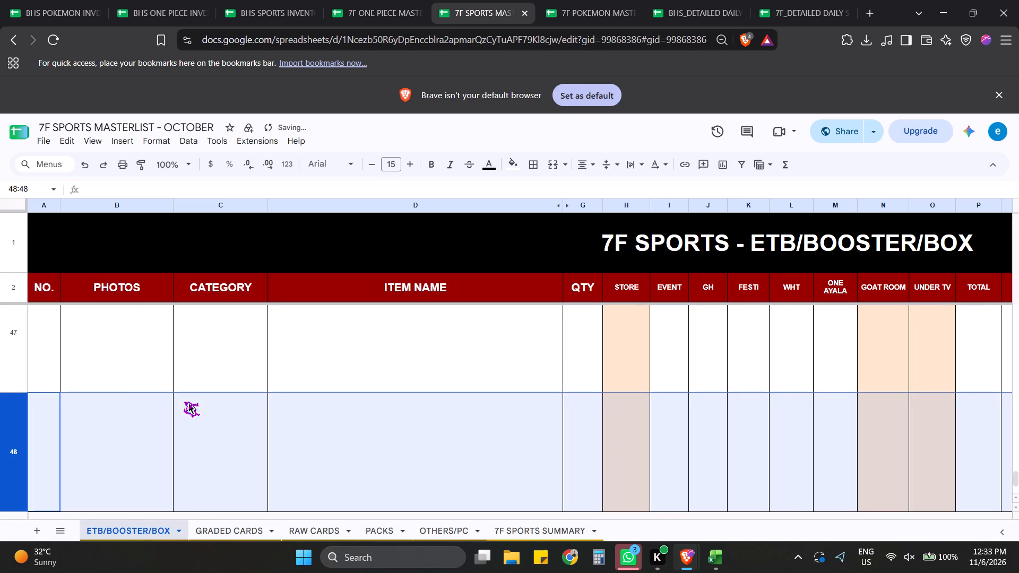
left_click(280, 405)
scroll(309, 396, "up", 6)
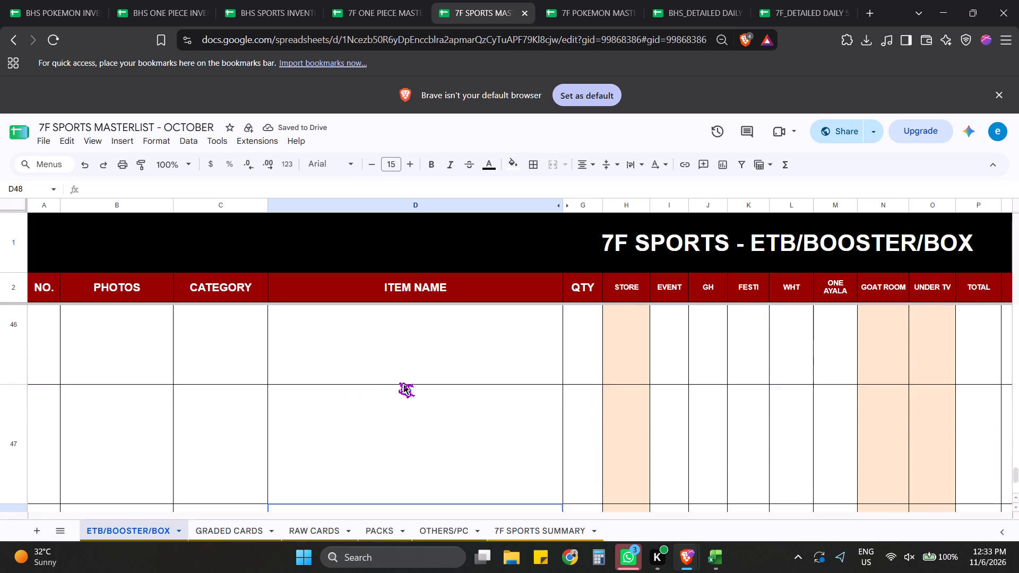
scroll(399, 382, "up", 13)
scroll(324, 384, "down", 2)
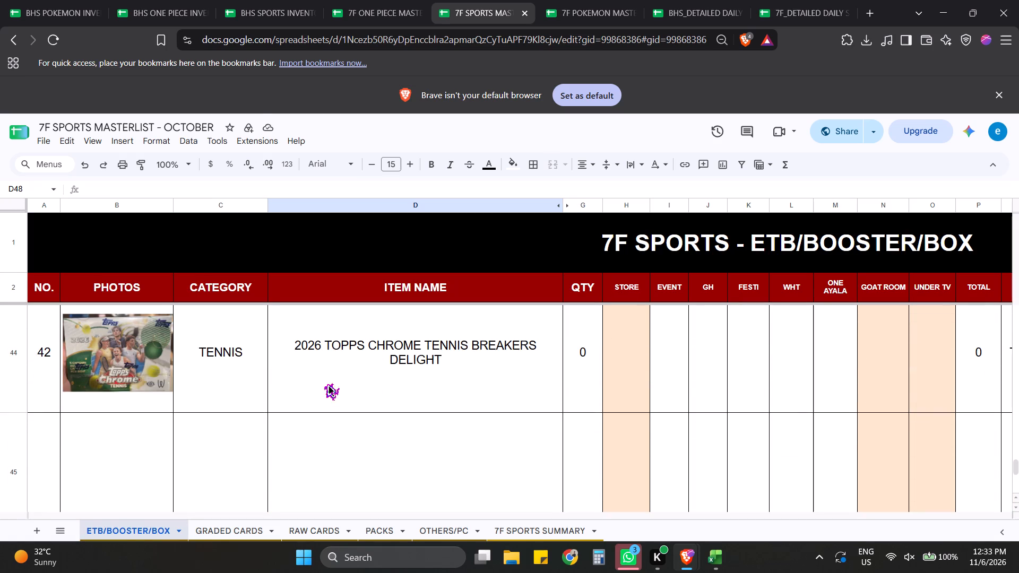
scroll(324, 384, "up", 3)
Open the CCC RECEIVED ITEMS spreadsheet in a new tab.
left_click(873, 10)
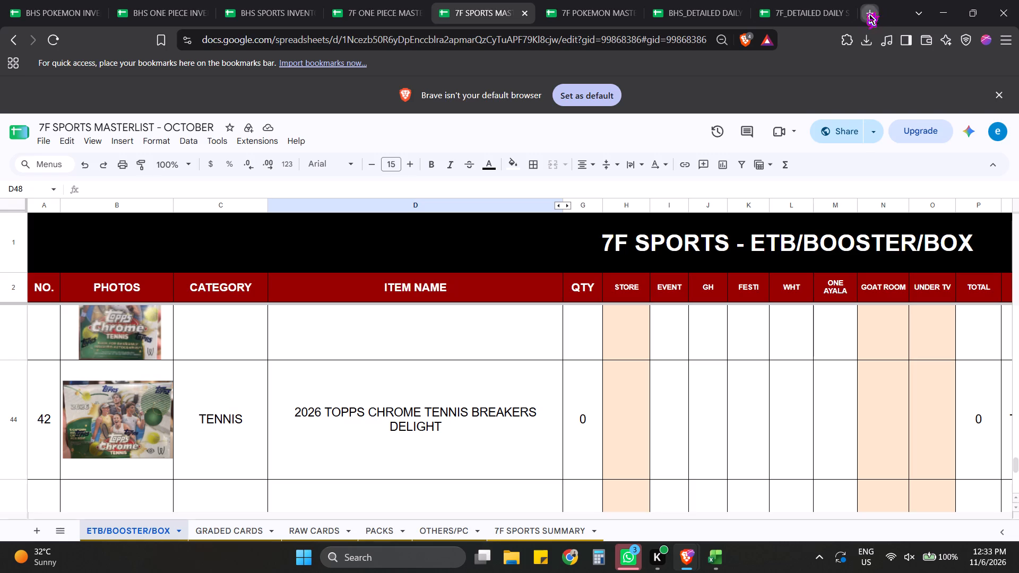
key("c")
key("c")
key("c")
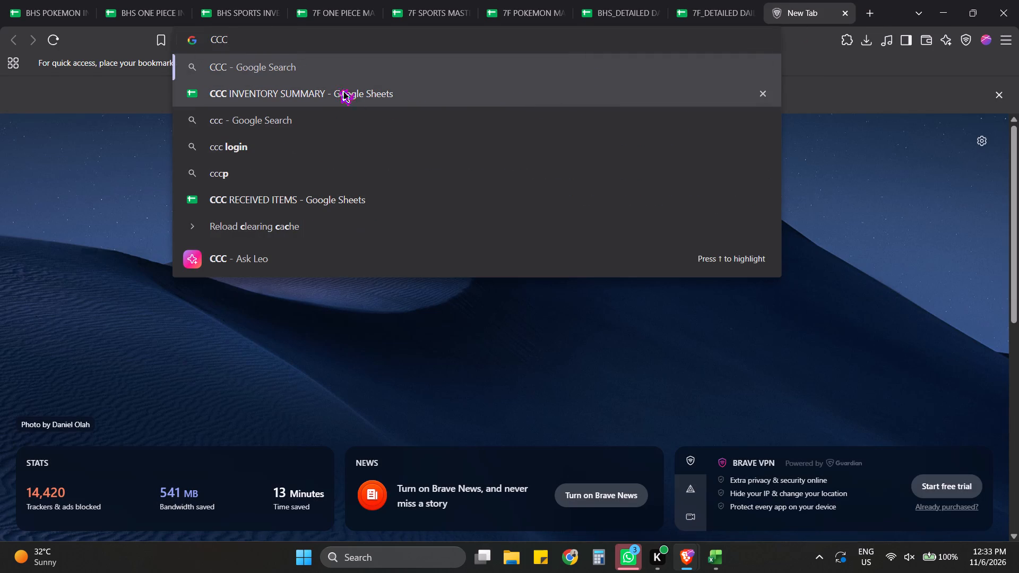
left_click(285, 196)
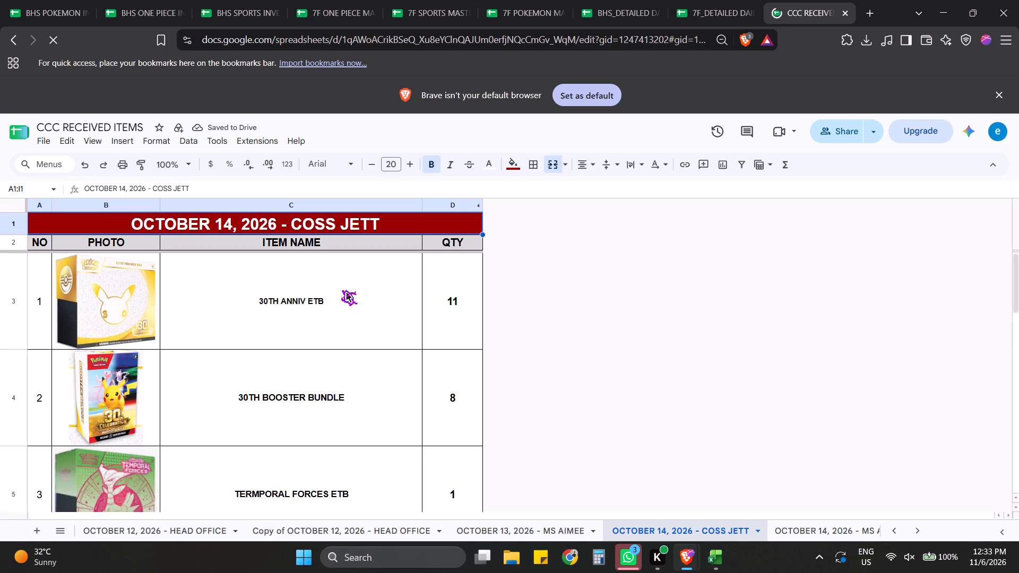
scroll(387, 298, "down", 6)
scroll(438, 303, "up", 4)
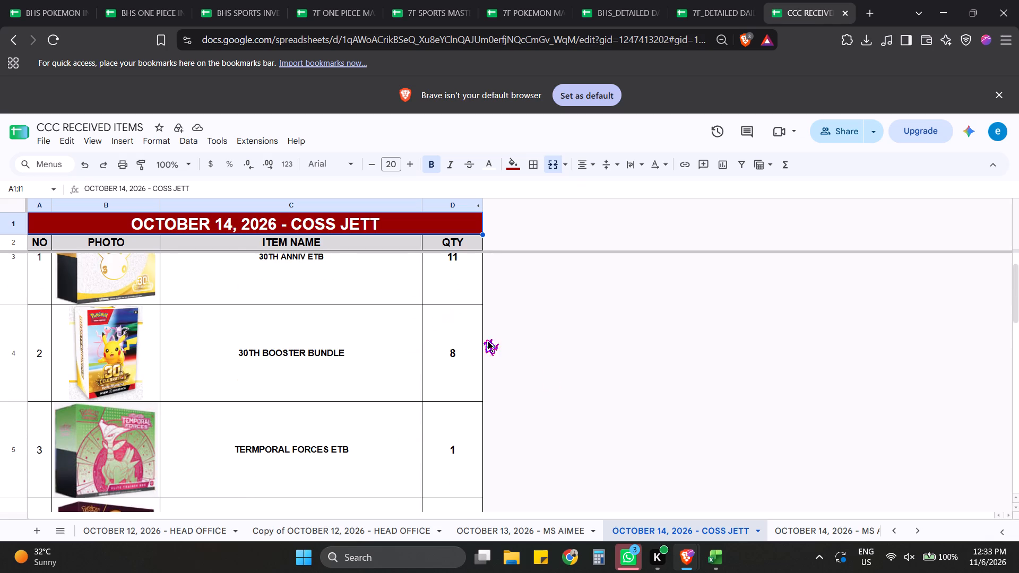
Open the NOVEMBER 5, 2026 - GH sheet of the CCC RECEIVED ITEMS spreadsheet.
left_click(825, 526)
triple_click(917, 532)
triple_click(917, 532)
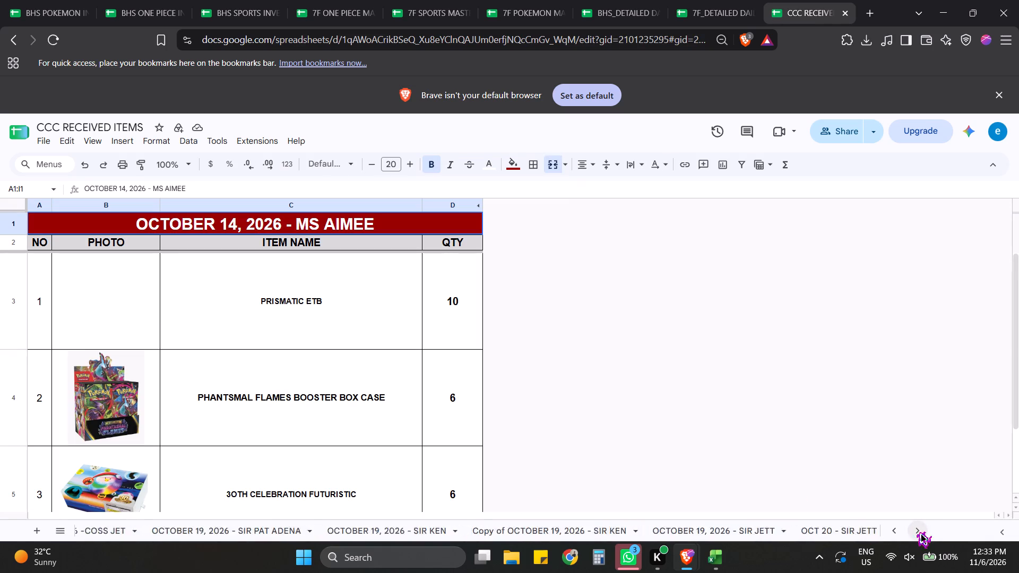
triple_click(916, 532)
triple_click(916, 532)
triple_click(916, 532)
double_click(916, 532)
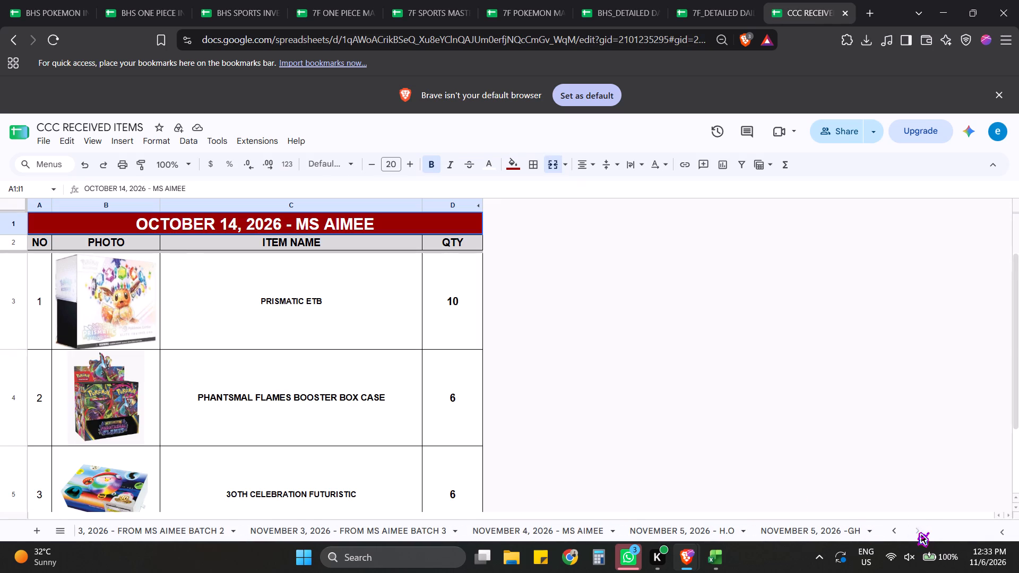
left_click(798, 534)
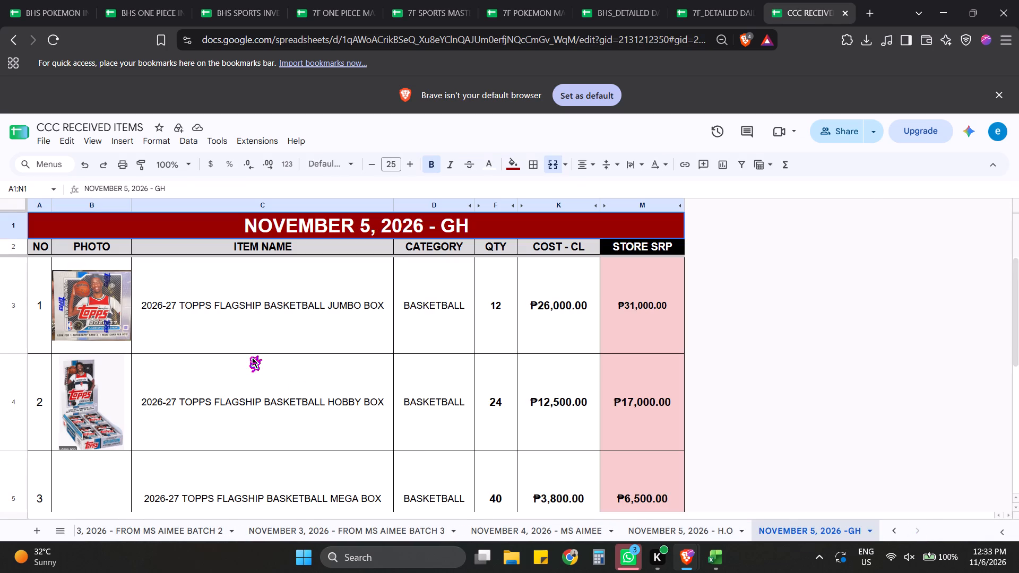
Review the 2026-27 TOPPS FLAGSHIP BASKETBALL items, selecting their item names from JUMBO BOX through HANGER BOX.
scroll(247, 358, "down", 1)
scroll(243, 355, "up", 4)
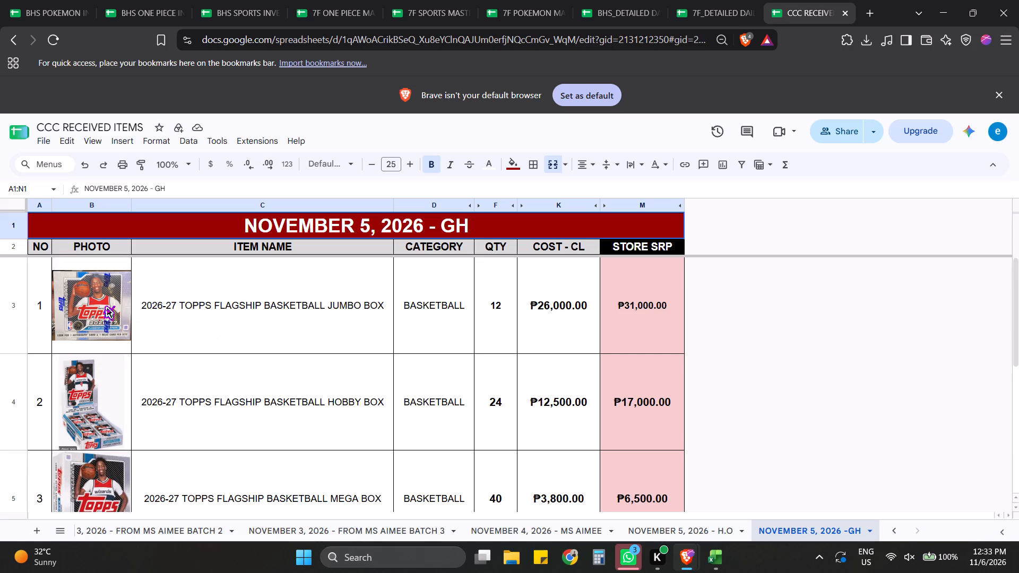
left_click(102, 305)
left_click_drag(234, 313, 235, 319)
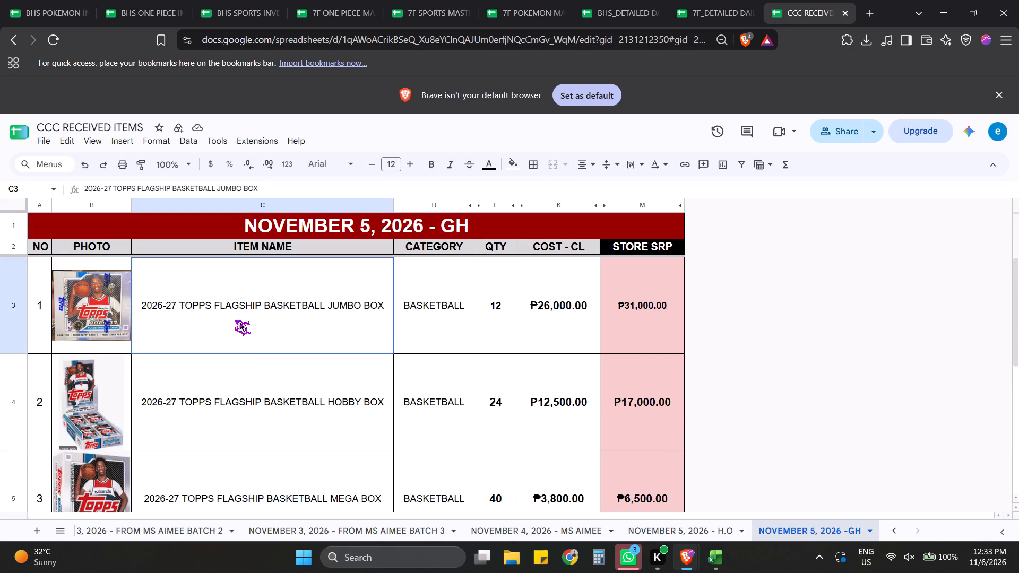
left_click_drag(235, 319, 298, 400)
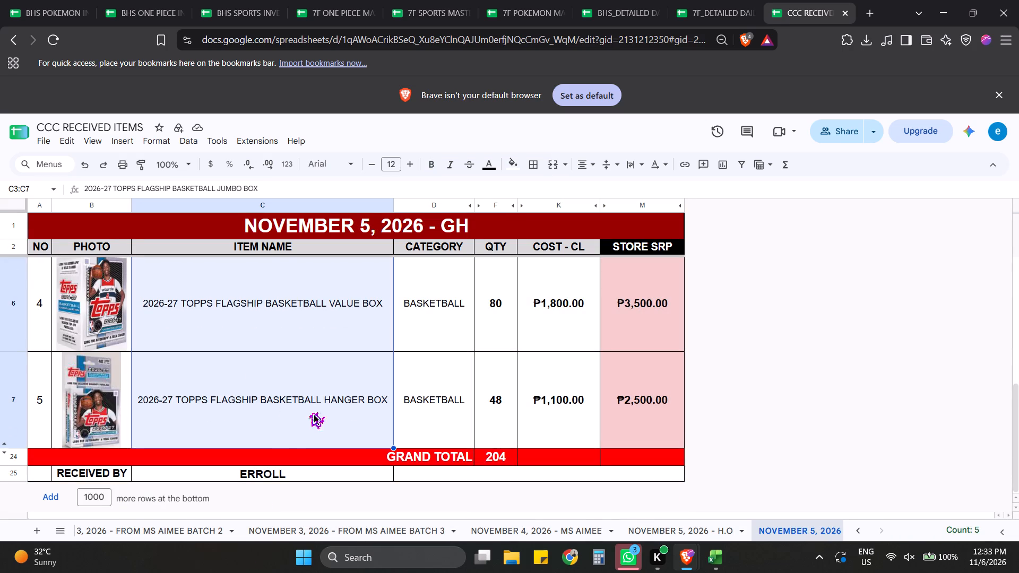
scroll(310, 401, "up", 14)
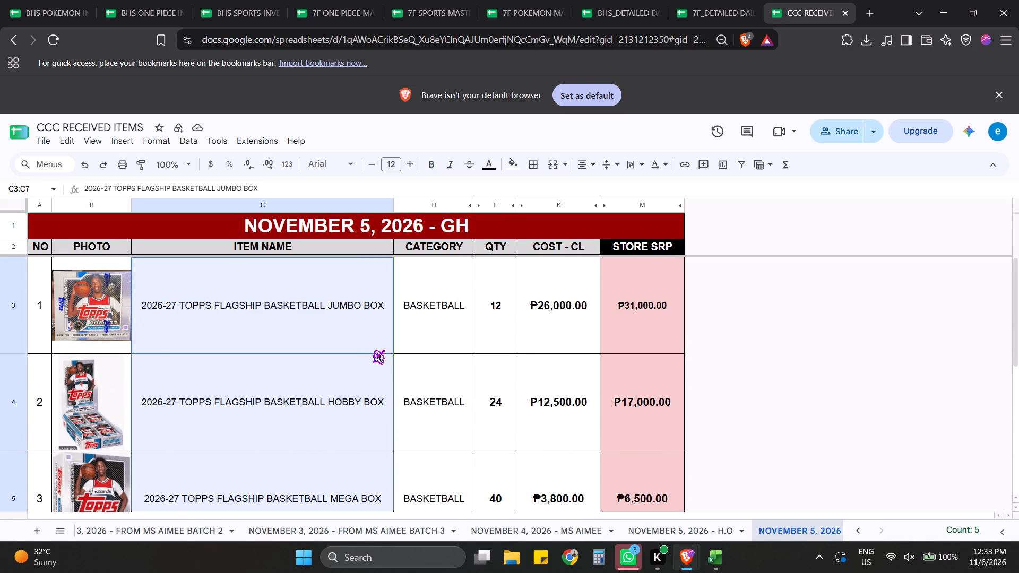
scroll(377, 387, "up", 4)
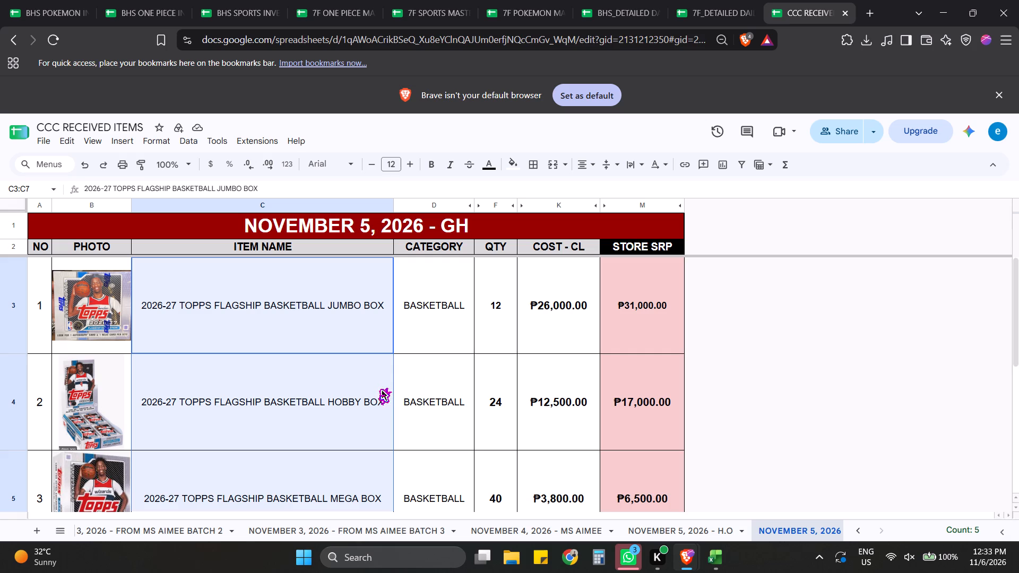
scroll(398, 410, "down", 7)
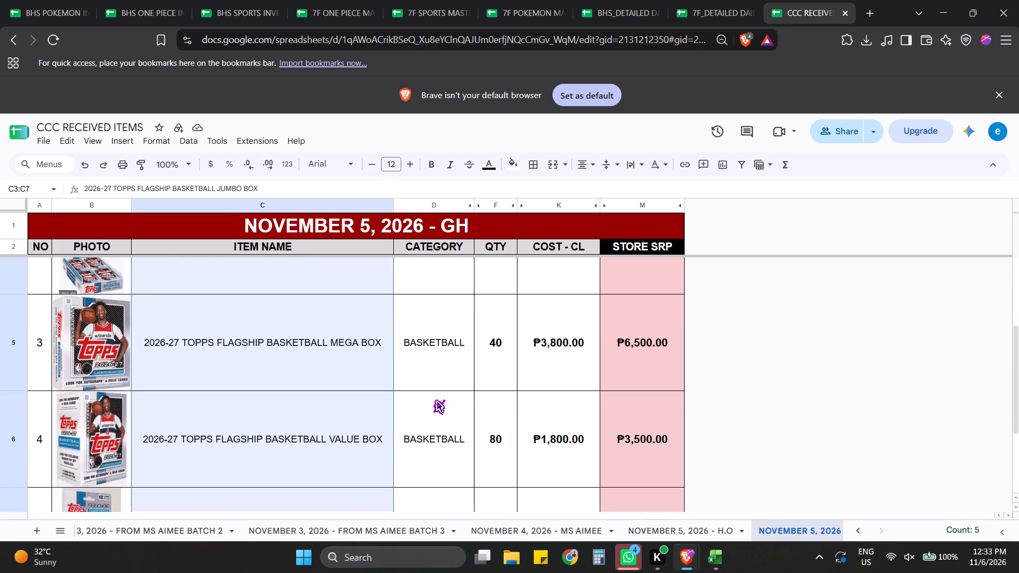
scroll(432, 399, "down", 7)
left_click(264, 421)
scroll(360, 371, "up", 19)
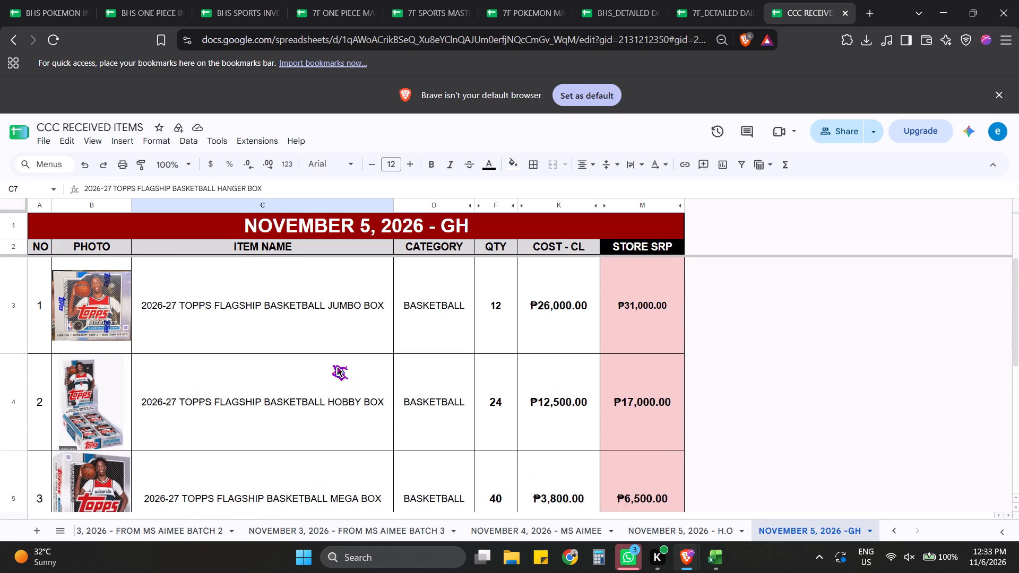
scroll(332, 362, "up", 3)
scroll(402, 350, "up", 4)
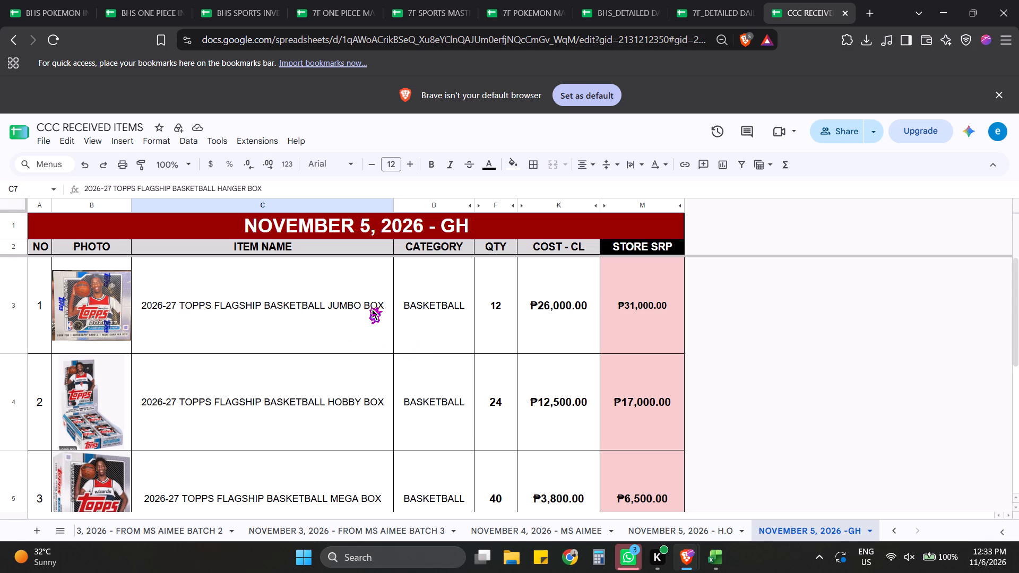
scroll(438, 332, "down", 6)
scroll(442, 332, "up", 11)
left_click_drag(316, 311, 310, 413)
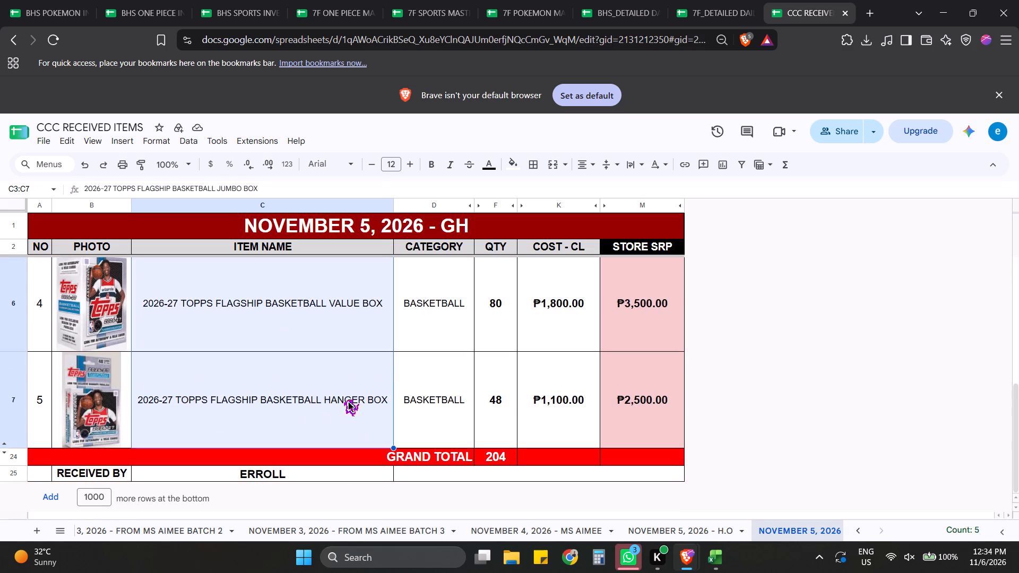
left_click_drag(431, 368, 443, 364)
Look through the ETB/BOOSTER/BOX list of the BHS POKEMON INVENTORY MASTERFILE - OCTOBER and open its in-sheet search.
left_click(162, 0)
left_click(52, 0)
left_click(128, 0)
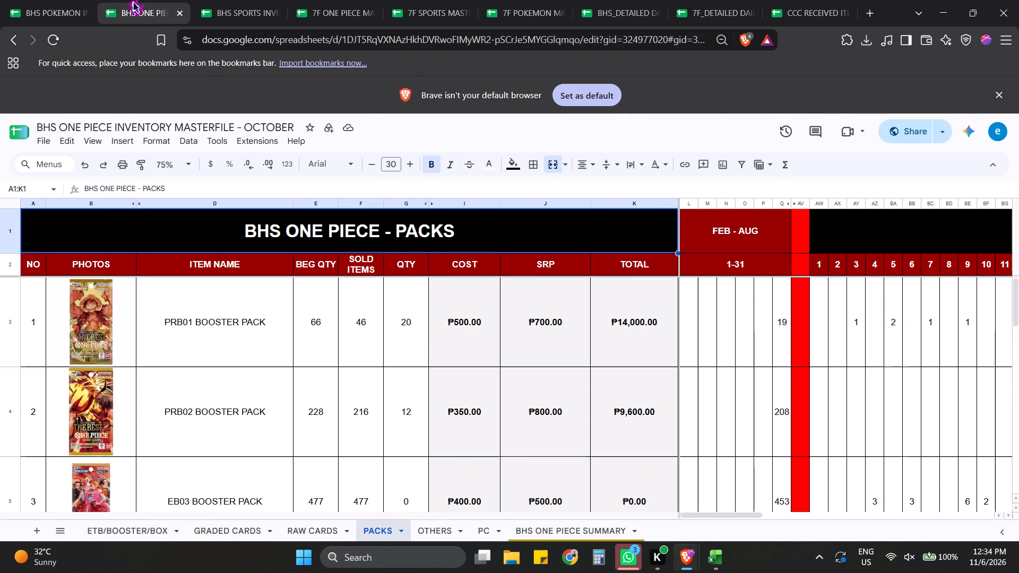
left_click(28, 0)
scroll(491, 380, "down", 4)
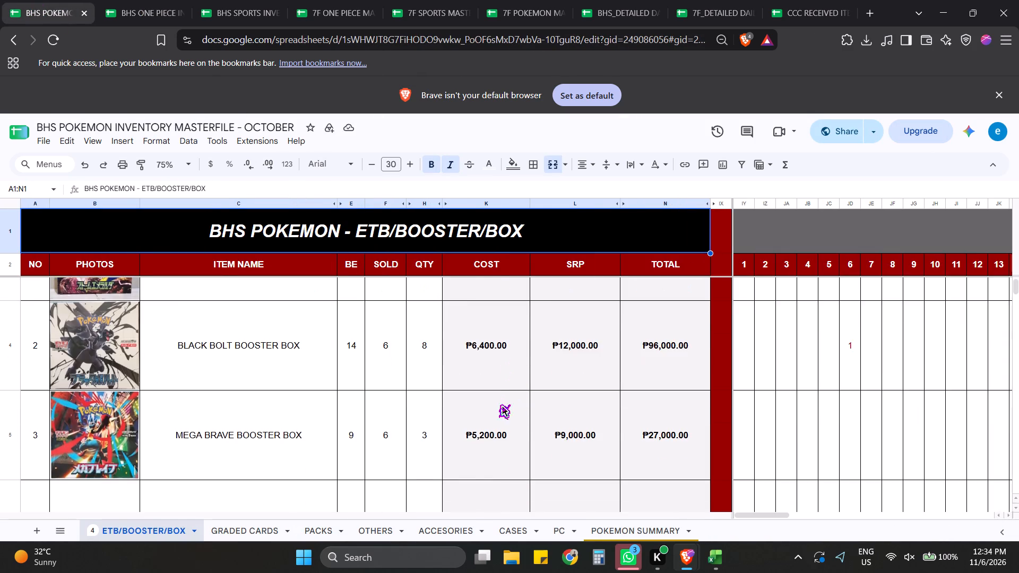
scroll(507, 410, "down", 7)
scroll(458, 389, "up", 3)
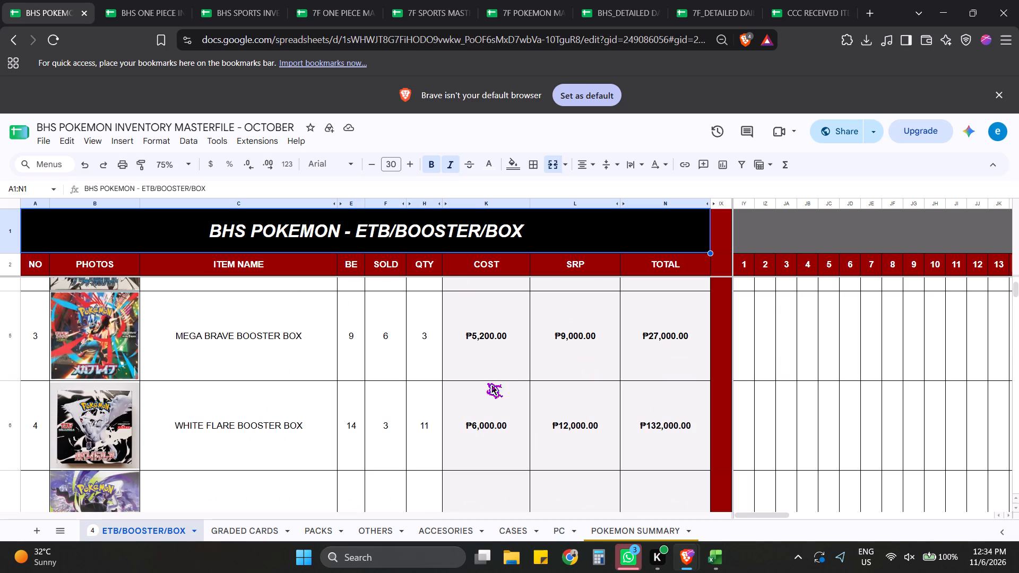
scroll(481, 414, "down", 2)
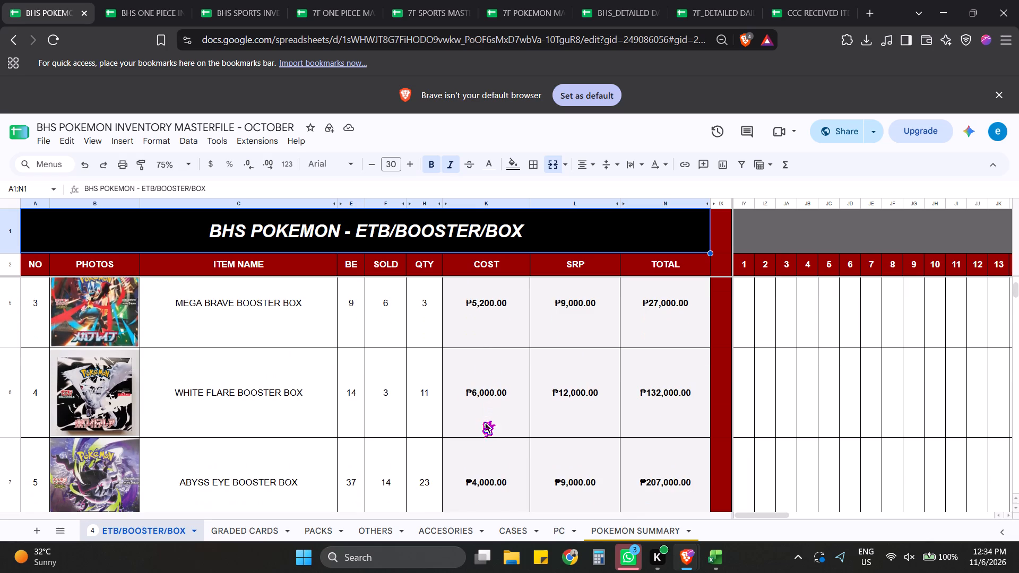
key("ctrl+f")
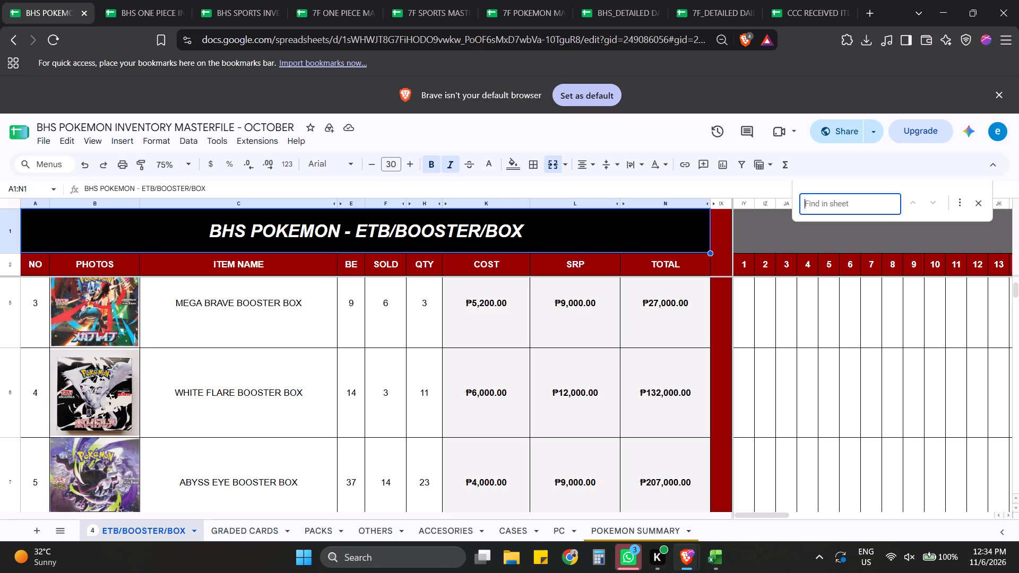
Examine the November 3 and October 30 (ATTY MATT) receiving sheets in CCC RECEIVED ITEMS for their listed items.
left_click(778, 0)
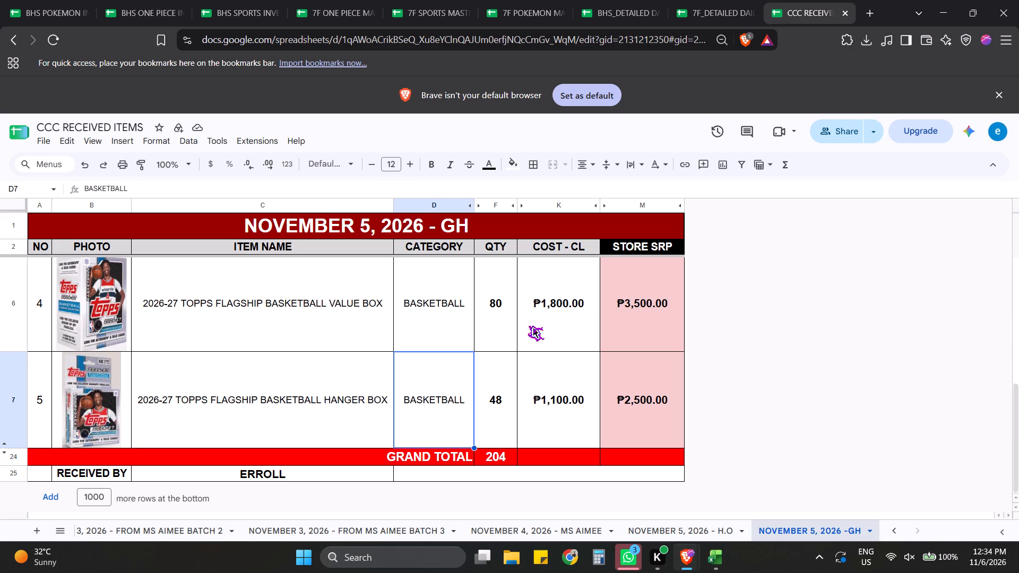
left_click(359, 525)
left_click(153, 531)
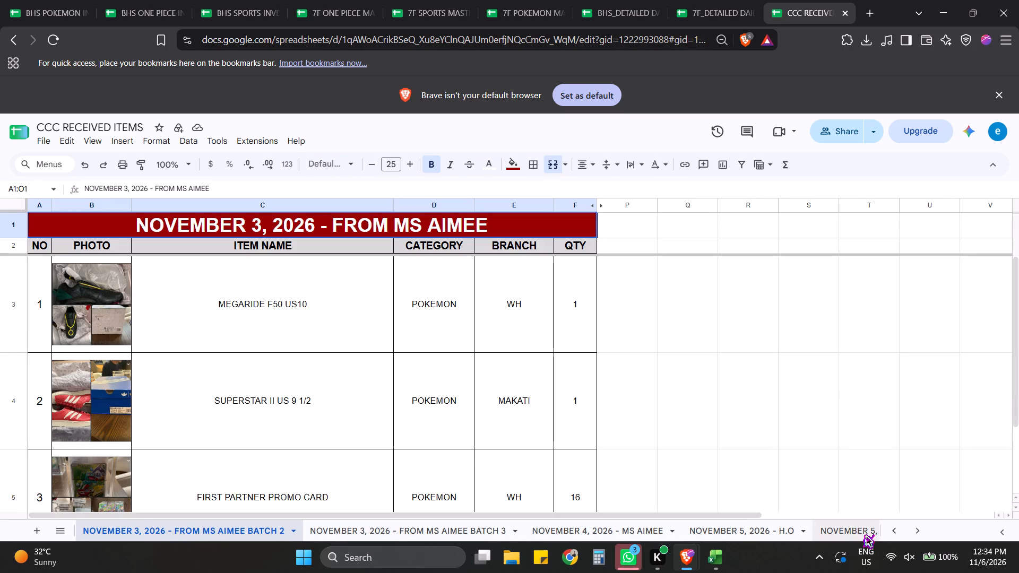
scroll(398, 429, "down", 12)
left_click(890, 527)
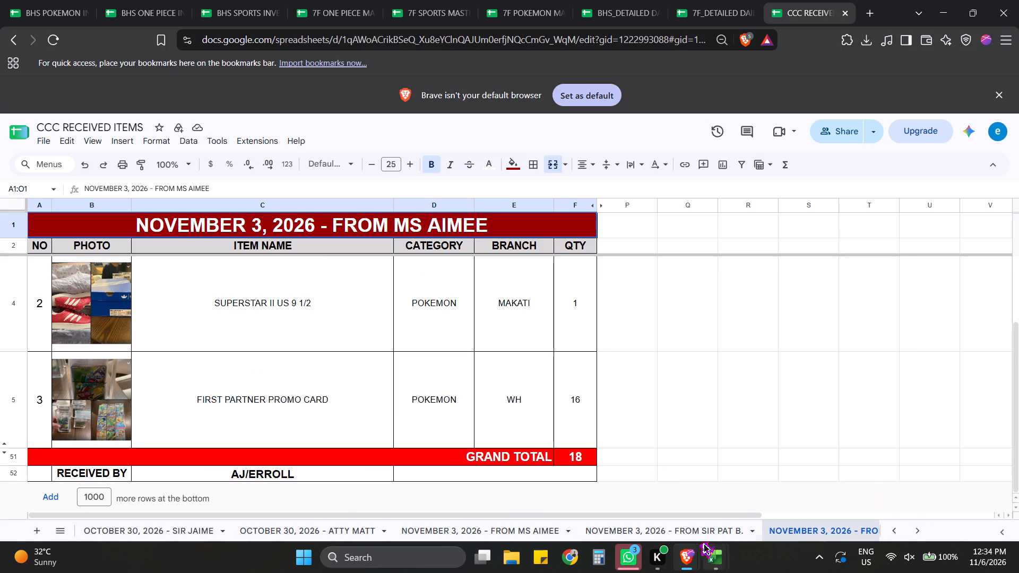
left_click(673, 533)
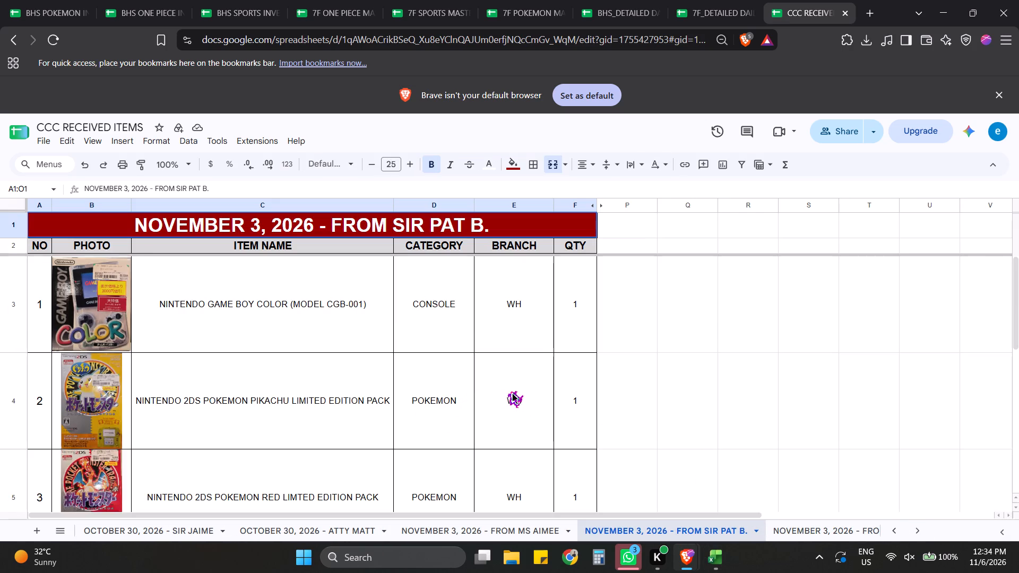
scroll(522, 398, "down", 4)
scroll(593, 507, "down", 1)
left_click(504, 531)
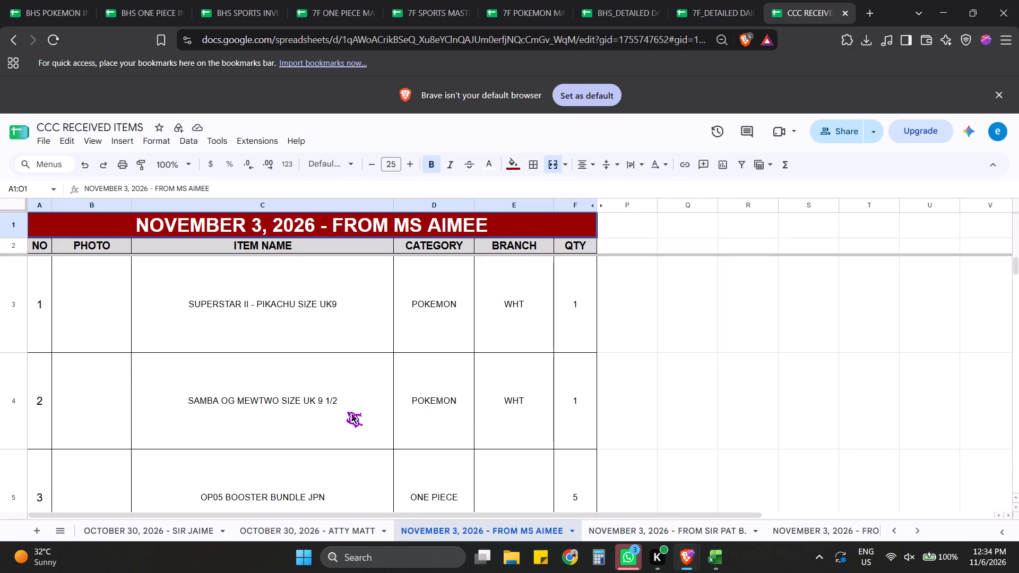
scroll(383, 450, "down", 5)
scroll(336, 515, "down", 5)
left_click(322, 532)
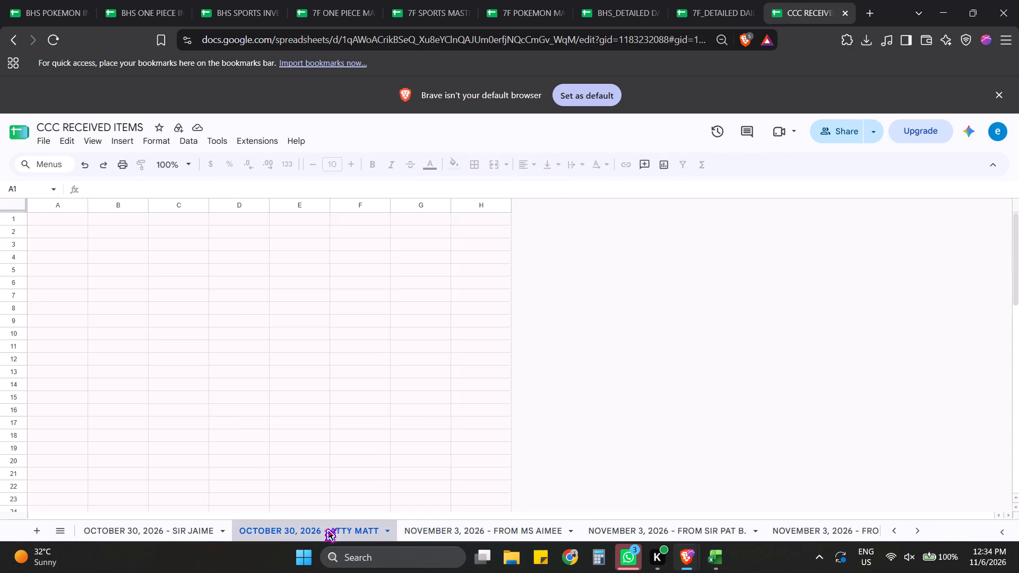
scroll(257, 473, "down", 1)
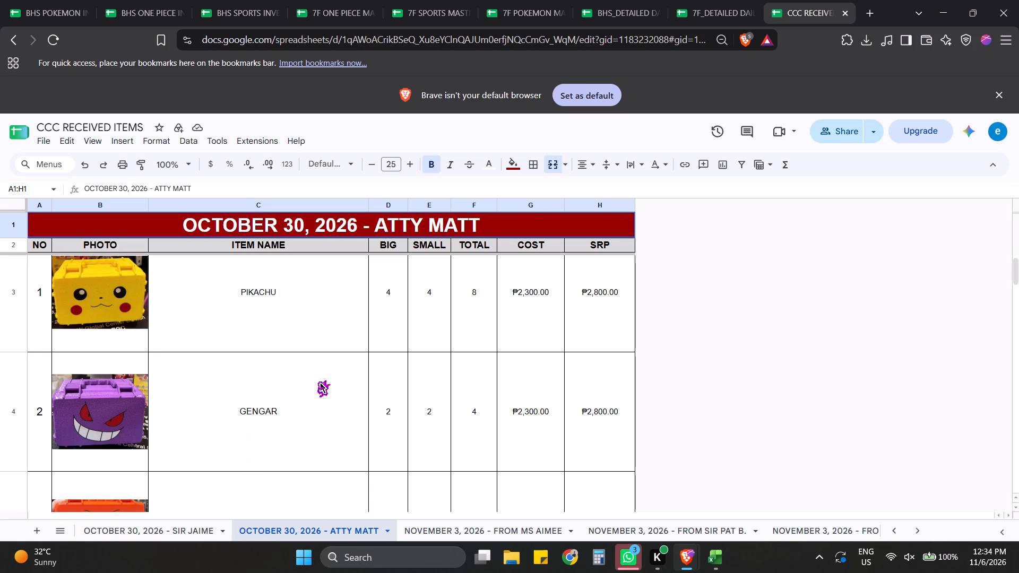
scroll(325, 381, "down", 5)
scroll(325, 404, "down", 20)
scroll(325, 404, "down", 6)
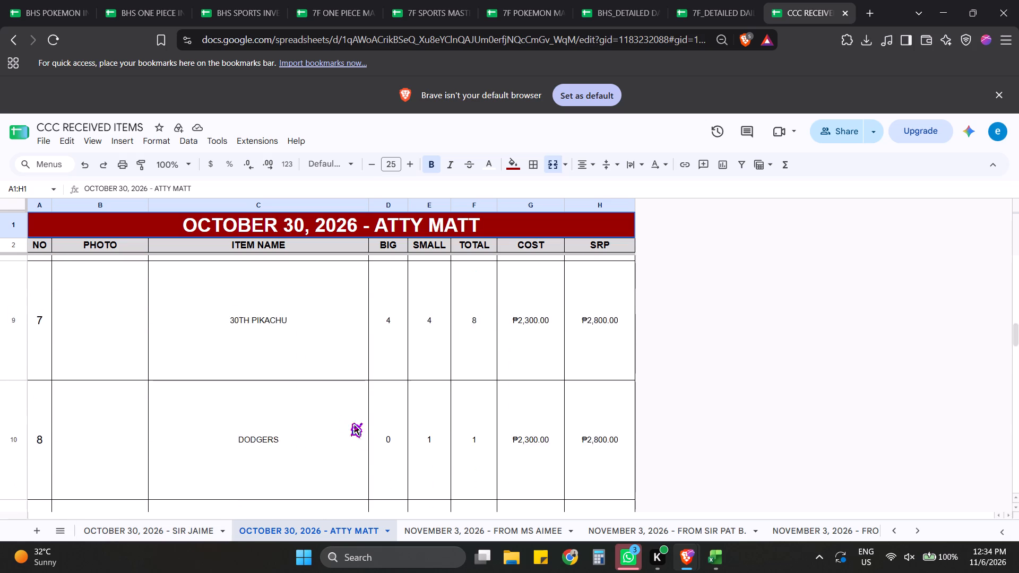
scroll(365, 433, "up", 20)
scroll(365, 433, "up", 20)
scroll(365, 433, "up", 3)
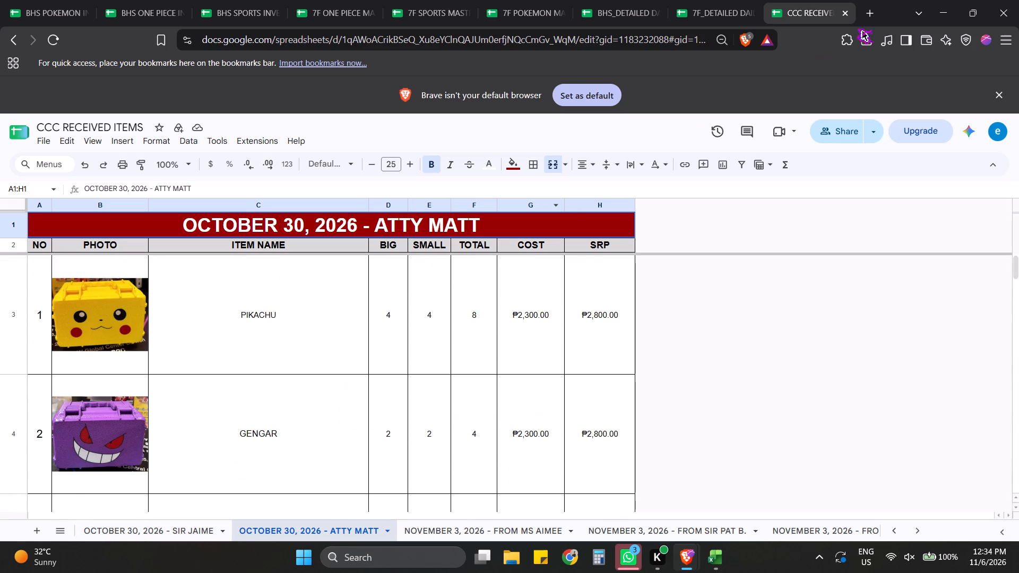
Search the ETB/BOOSTER/BOX sheet of the BHS POKEMON INVENTORY MASTERFILE for SURGI.
left_click(718, 0)
left_click(783, 0)
left_click(705, 0)
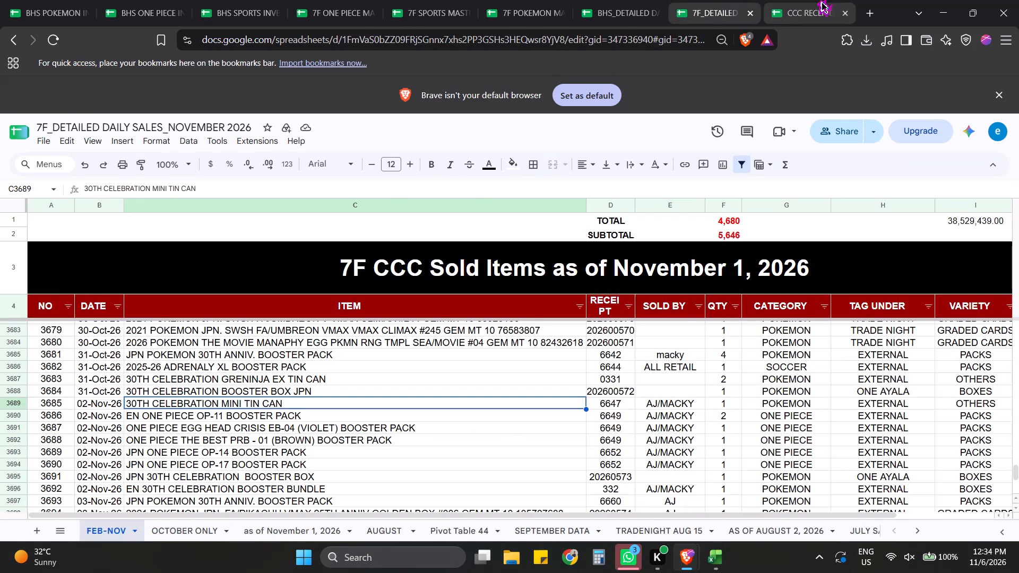
left_click(817, 0)
left_click(59, 0)
scroll(461, 339, "down", 10)
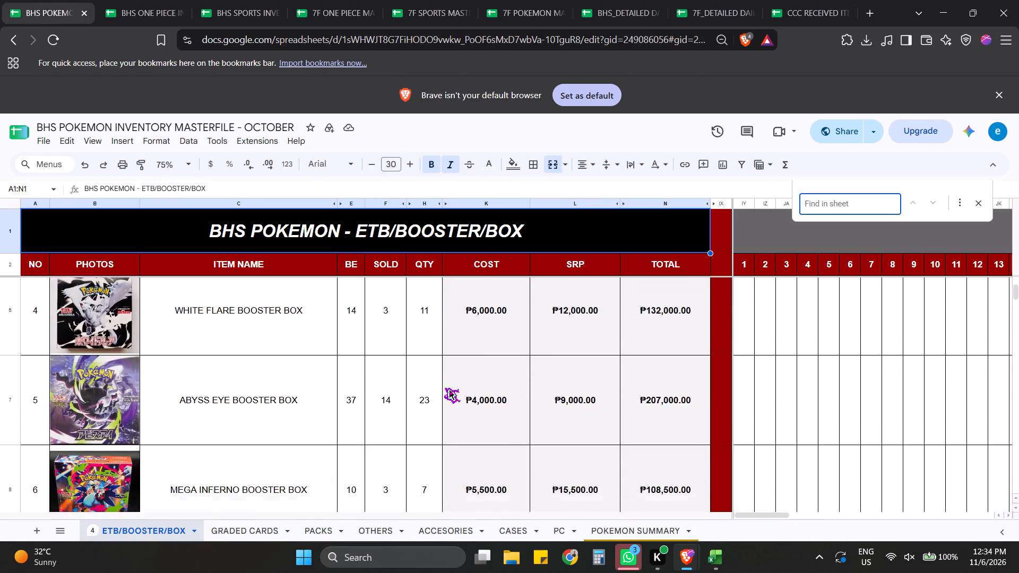
scroll(373, 423, "down", 7)
key("ctrl+f")
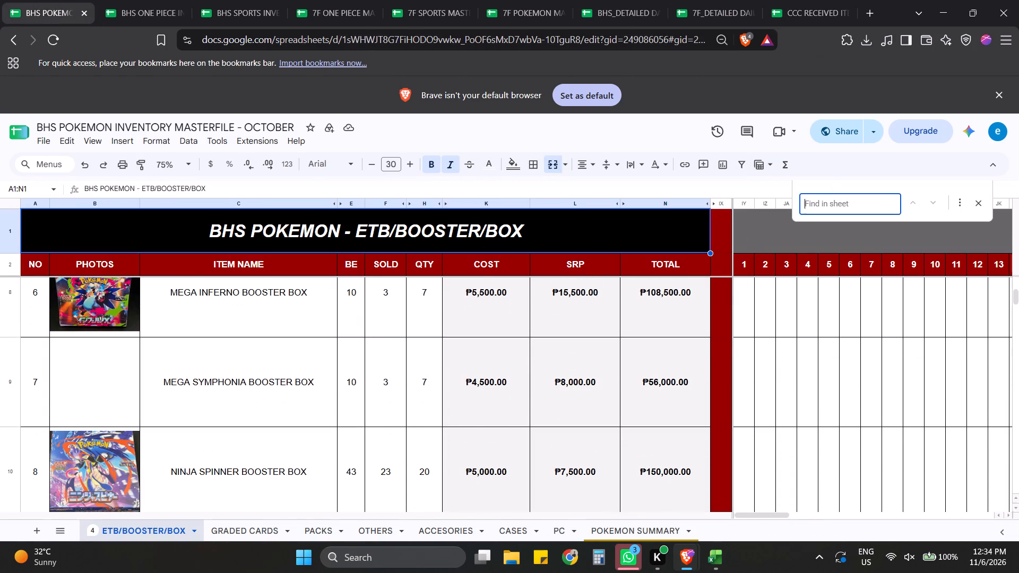
type("SURGI")
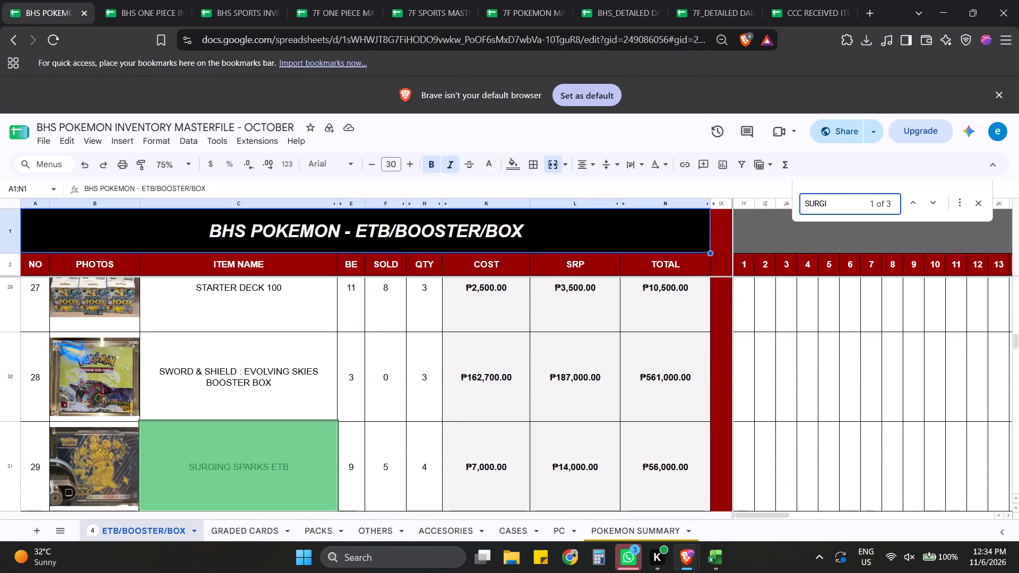
Check the cost, SRP and total of the SURGING SPARKS ETB item.
scroll(547, 462, "down", 1)
left_click(596, 439)
left_click_drag(600, 423, 627, 428)
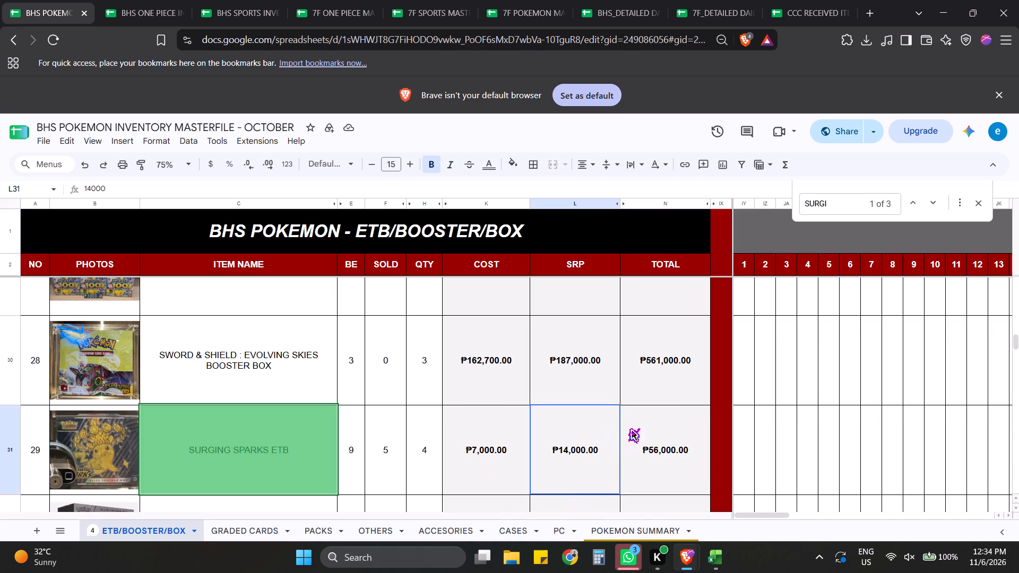
left_click_drag(627, 428, 619, 426)
left_click(656, 442)
left_click(593, 447)
left_click(499, 424)
left_click(611, 430)
left_click(471, 439)
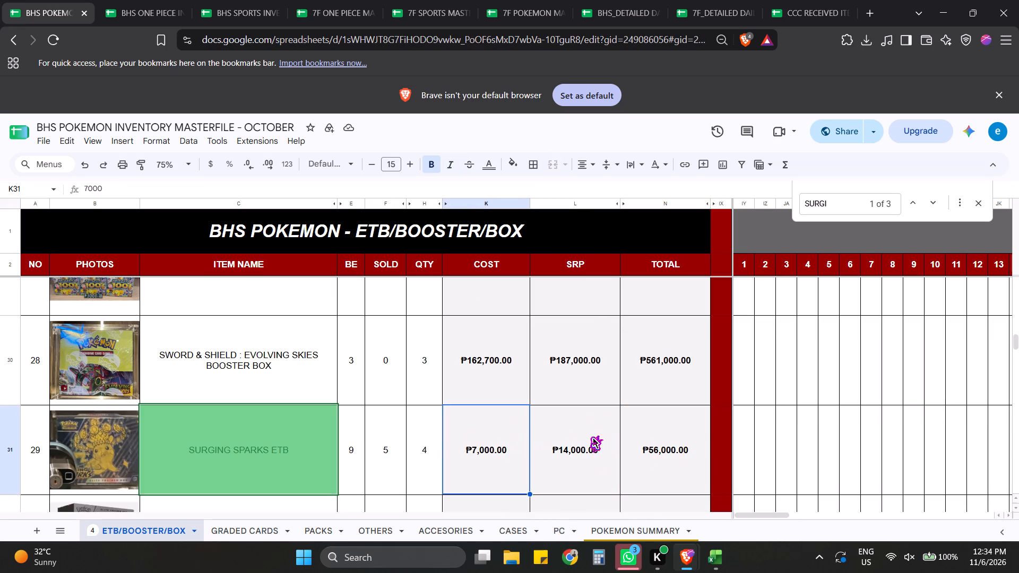
left_click(592, 436)
left_click(505, 439)
left_click(625, 435)
left_click(569, 440)
left_click(483, 444)
left_click(581, 438)
left_click(644, 436)
left_click(558, 447)
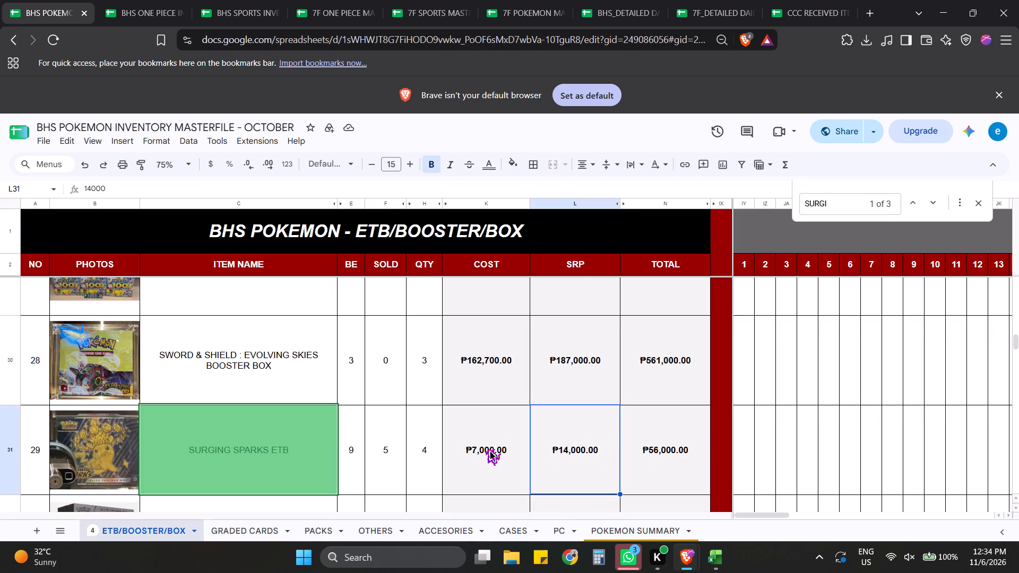
left_click(485, 449)
left_click(581, 442)
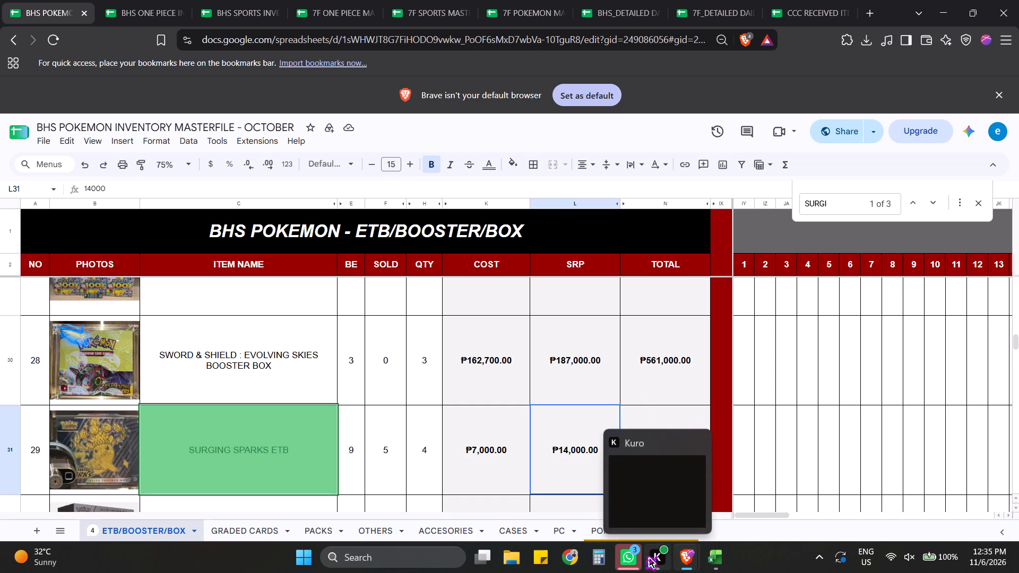
left_click(669, 348)
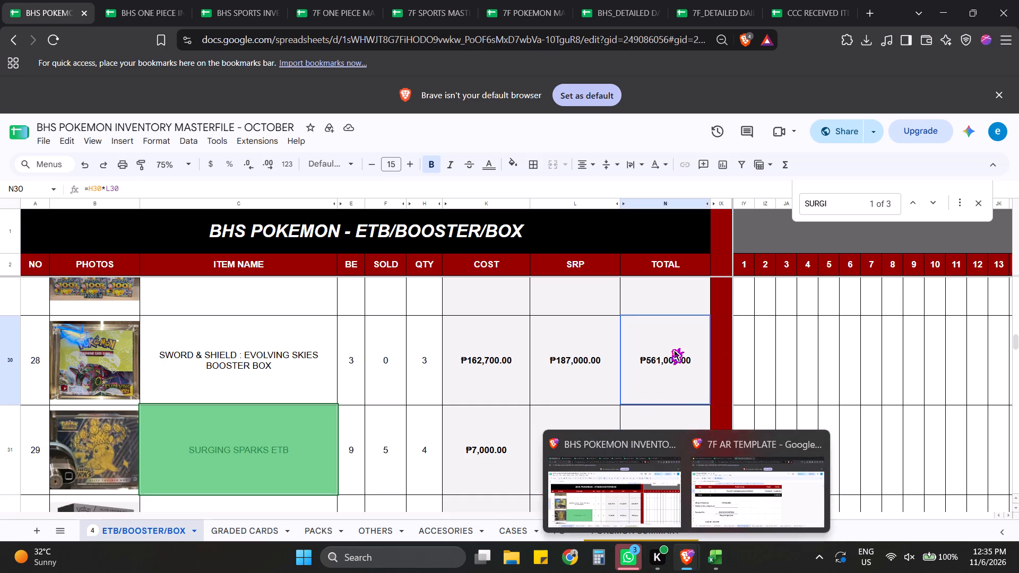
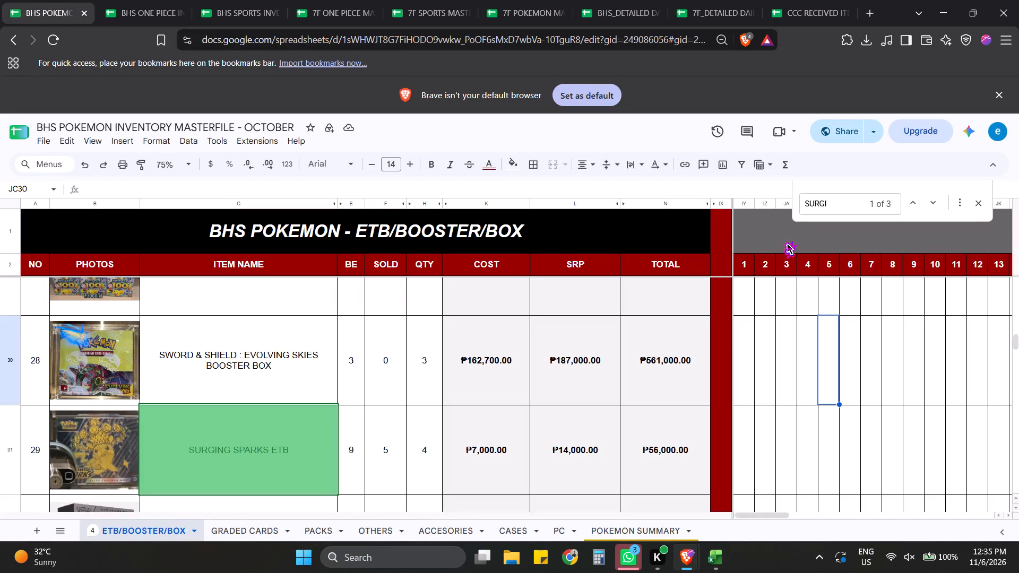
Copy the five 2026-27 Topps Flagship Basketball item names from the November 5, 2026 - GH sheet of CCC RECEIVED ITEMS.
left_click(801, 0)
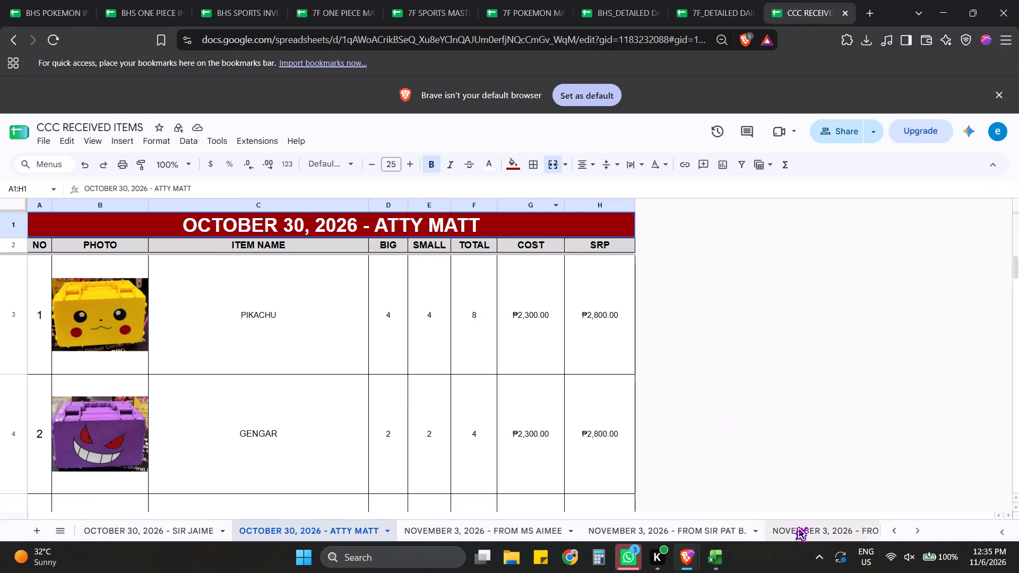
left_click(813, 532)
triple_click(911, 529)
double_click(911, 529)
left_click(808, 535)
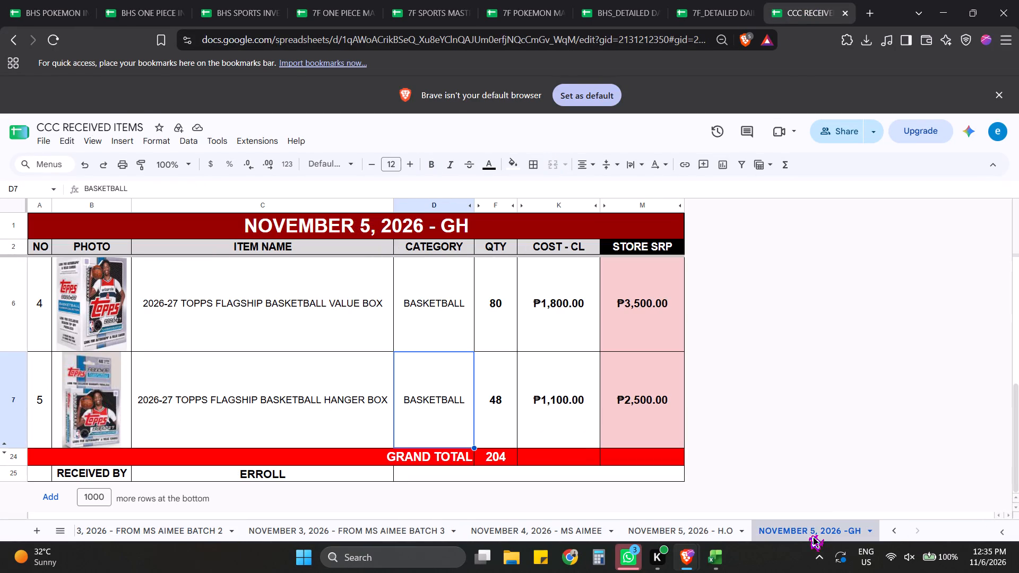
left_click(305, 363)
scroll(326, 381, "up", 20)
scroll(326, 381, "up", 1)
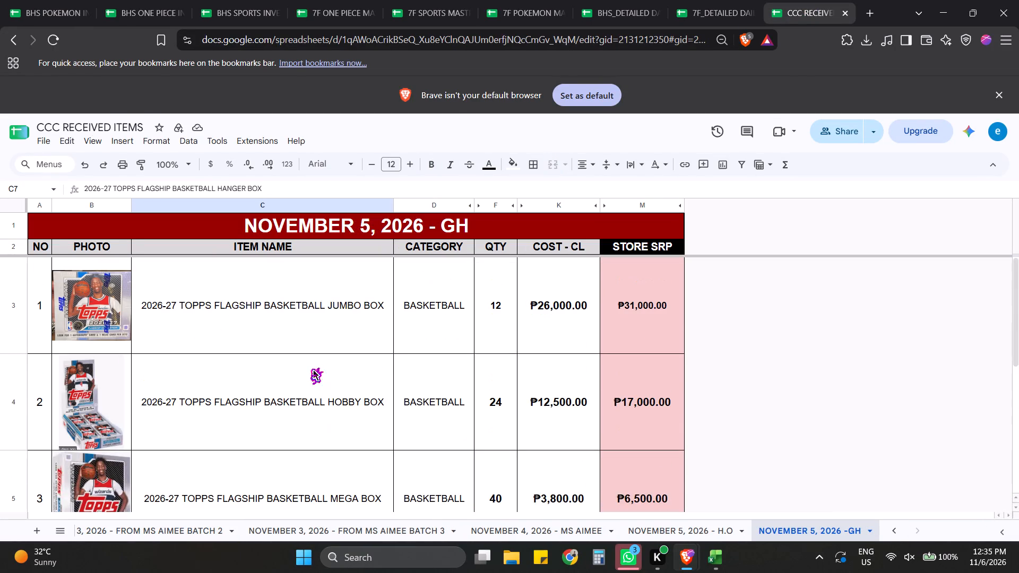
left_click_drag(300, 295, 324, 416)
key("ctrl+c")
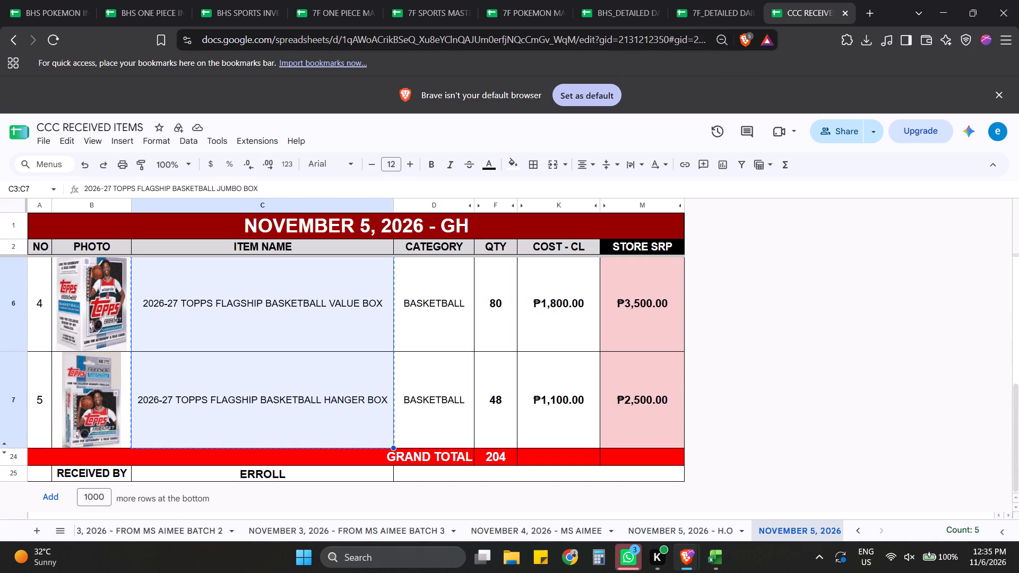
Look through the latest 7F detailed daily sales entries and the BHS sports masterfile's ETB/BOOSTER/BOX list.
left_click(703, 0)
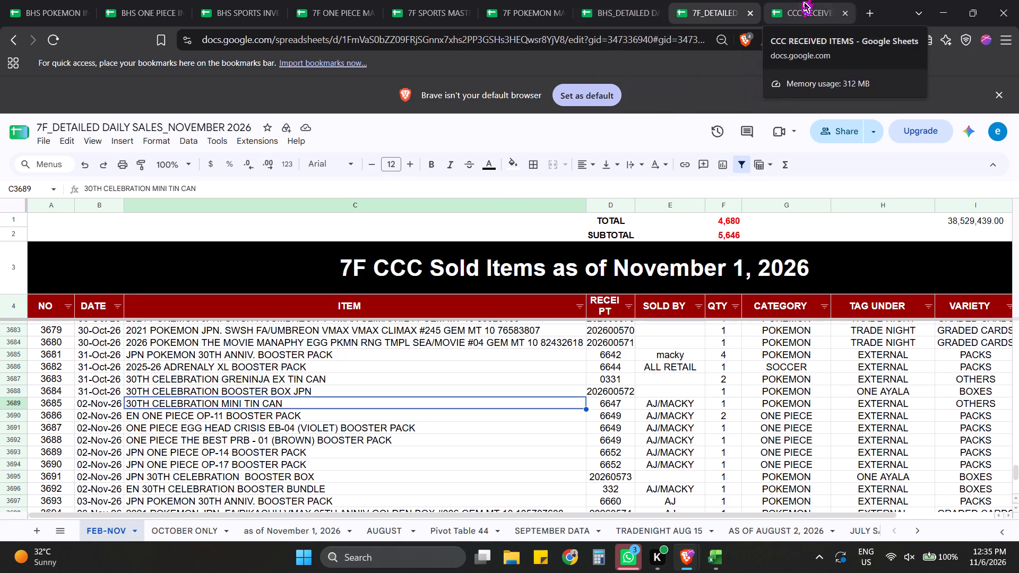
scroll(494, 194, "down", 5)
scroll(457, 294, "down", 13)
scroll(446, 357, "up", 5)
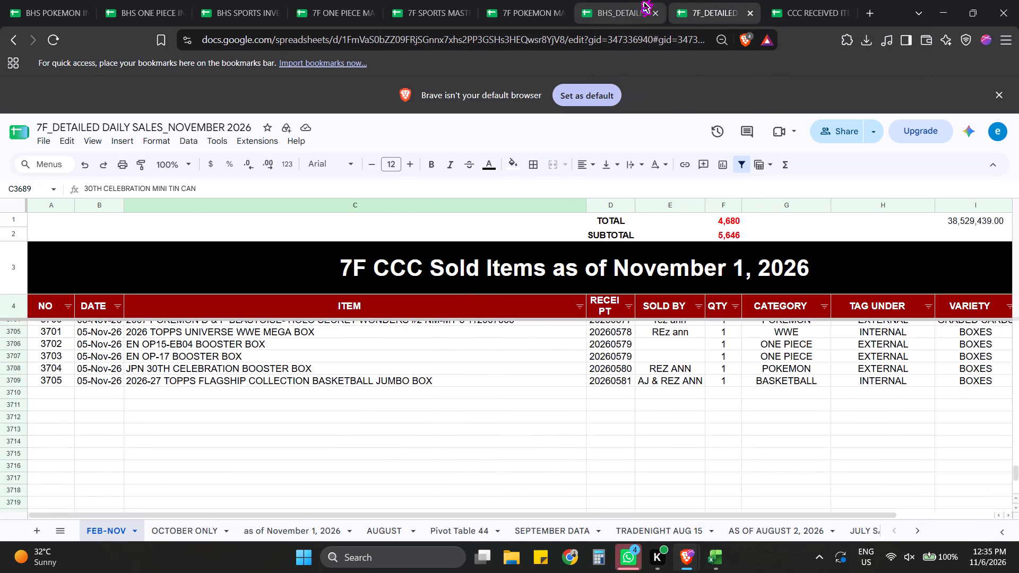
left_click(626, 0)
left_click(550, 0)
left_click(414, 0)
left_click(324, 0)
left_click(243, 0)
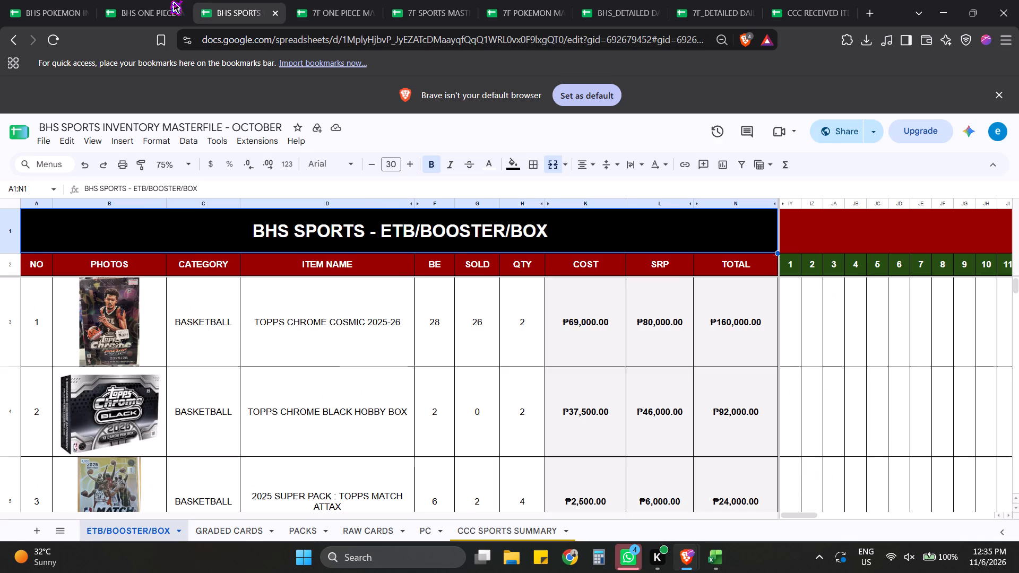
left_click(139, 0)
left_click(218, 0)
scroll(358, 367, "down", 11)
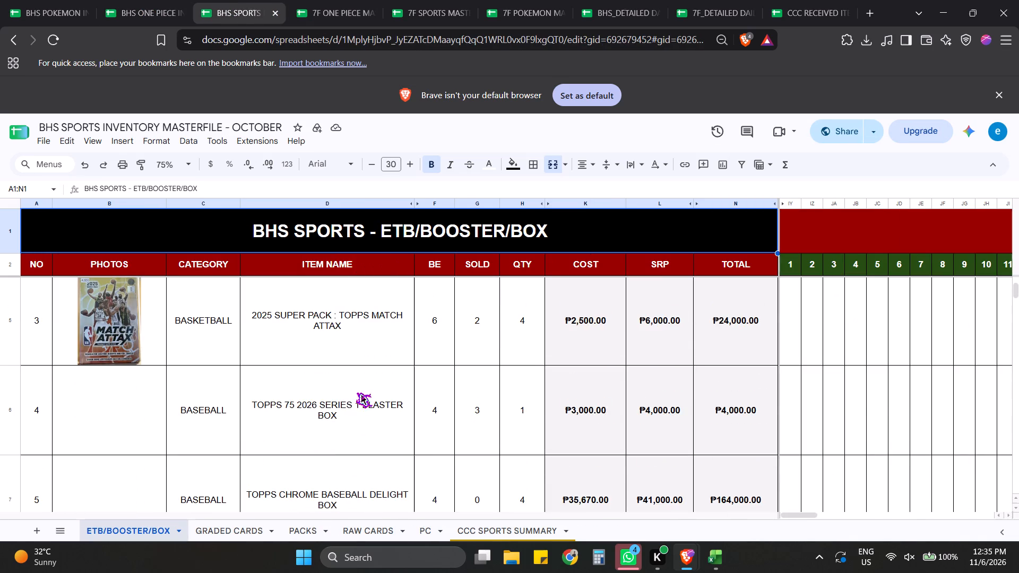
scroll(368, 337, "up", 5)
scroll(317, 429, "down", 4)
scroll(445, 326, "up", 3)
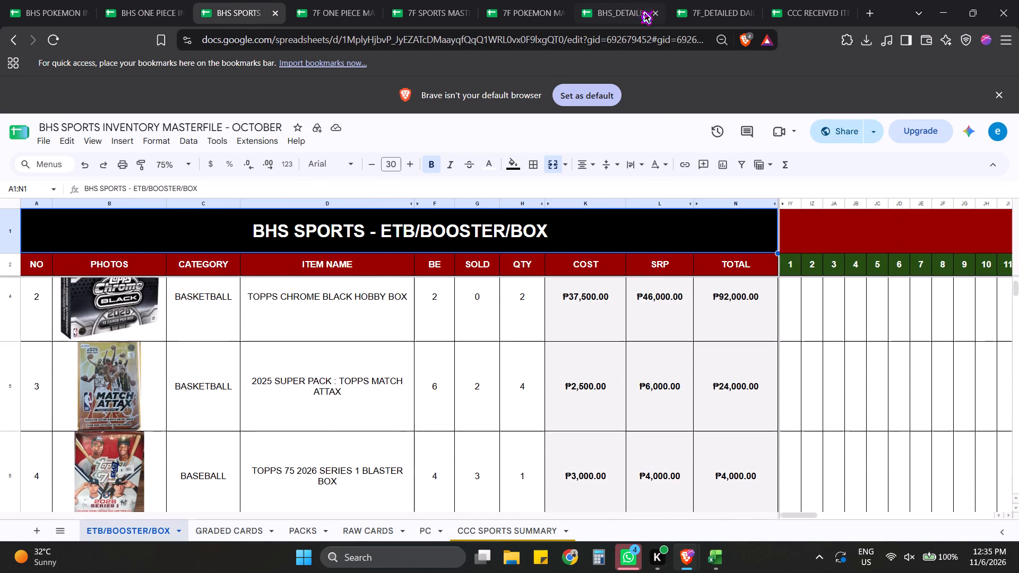
Paste the five names as plain values into the empty item-name rows after item 42 in the 7F SPORTS MASTERLIST's ETB/BOOSTER/BOX sheet.
left_click(593, 0)
left_click(513, 0)
left_click(426, 0)
left_click(267, 403)
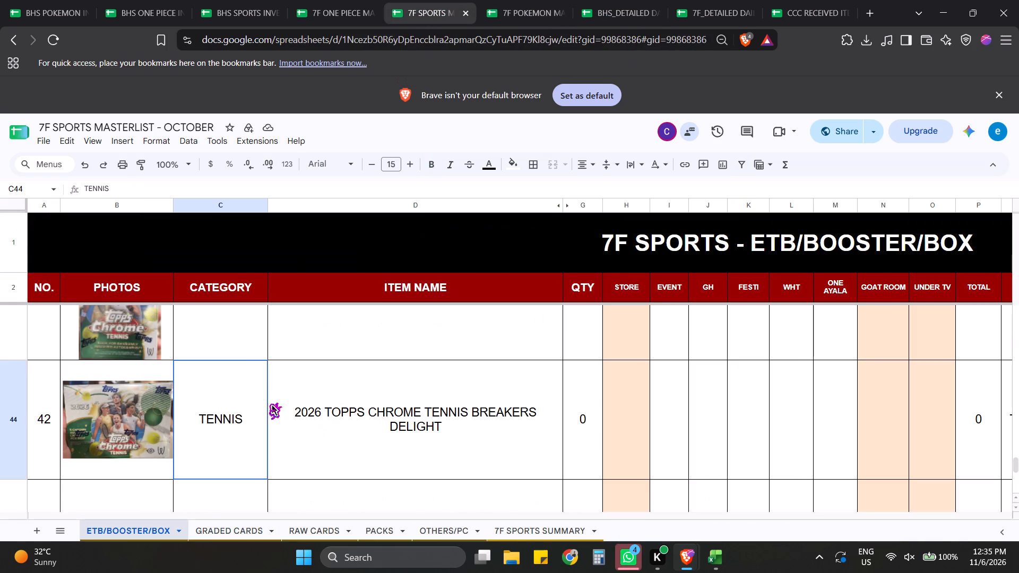
scroll(249, 408, "down", 5)
left_click(107, 399)
left_click(354, 414)
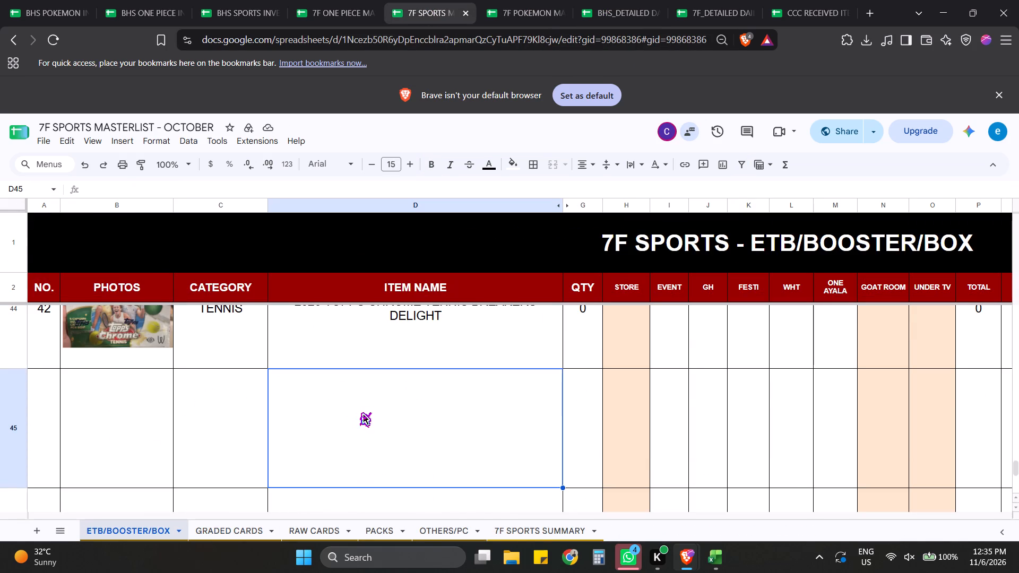
key("ctrl+shift+v")
scroll(442, 431, "down", 20)
scroll(442, 431, "down", 5)
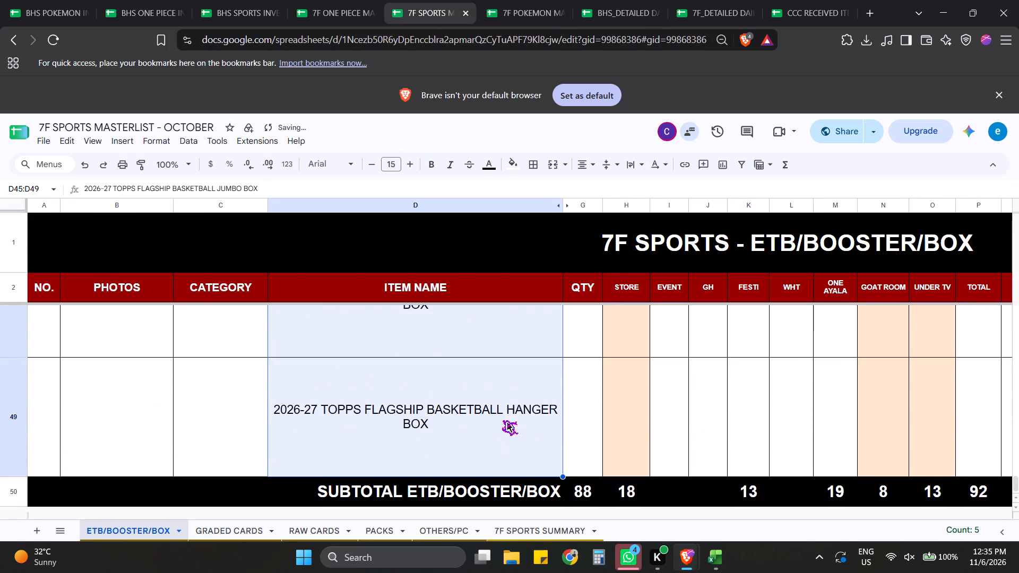
scroll(502, 428, "up", 20)
scroll(502, 428, "up", 8)
Copy the five BASKETBALL categories from the November 5 GH receiving sheet and paste them as values beside the new items in the 7F SPORTS MASTERLIST.
left_click(235, 427)
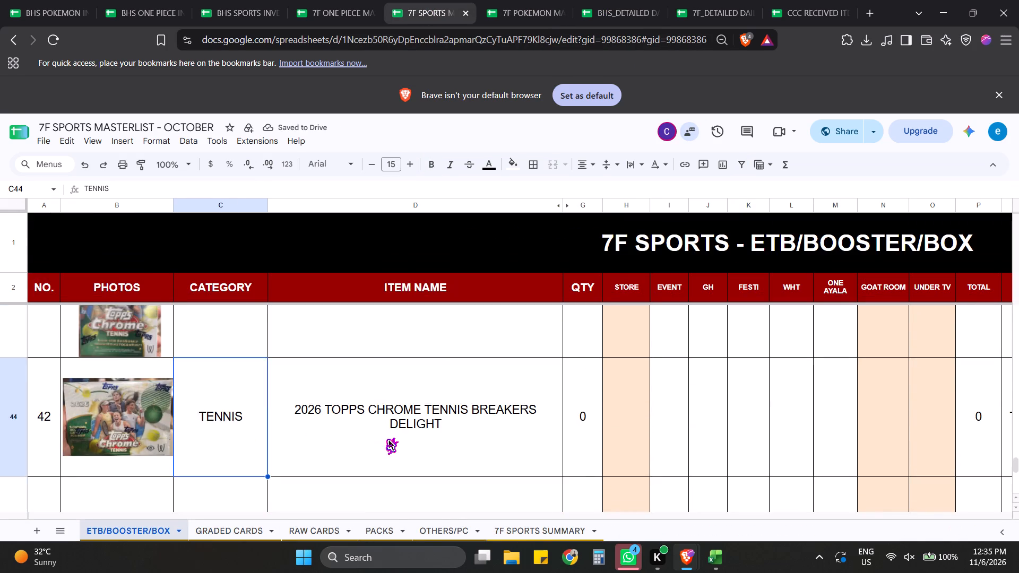
scroll(384, 438, "down", 6)
scroll(348, 441, "up", 5)
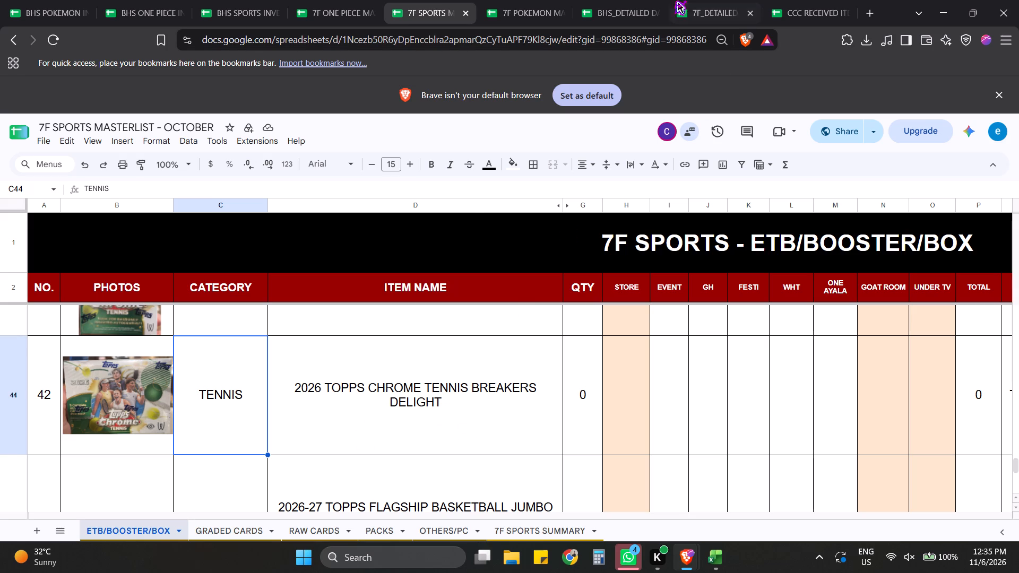
left_click(798, 0)
scroll(496, 403, "up", 12)
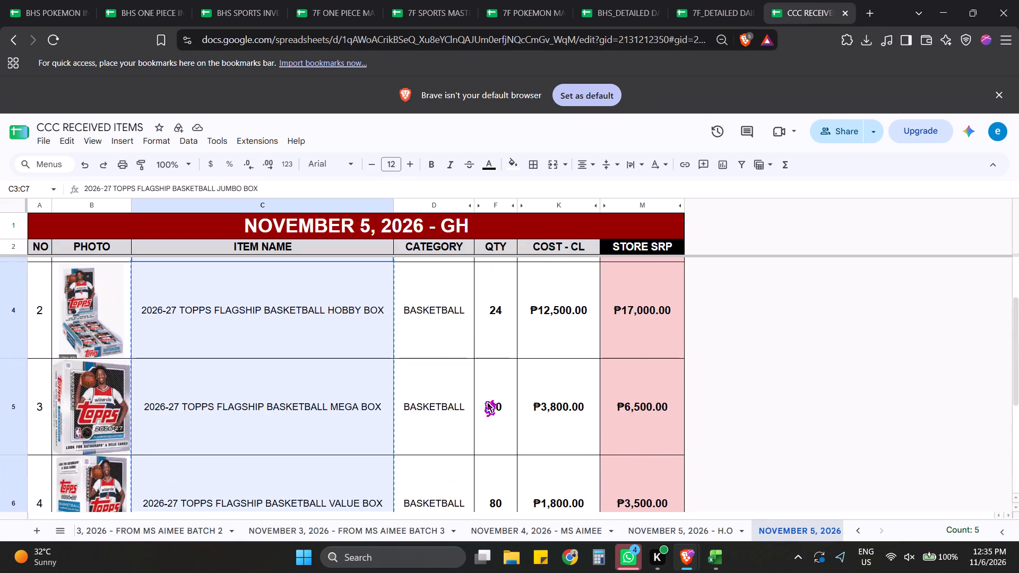
scroll(482, 400, "up", 8)
left_click_drag(439, 316, 433, 402)
key("ctrl+c")
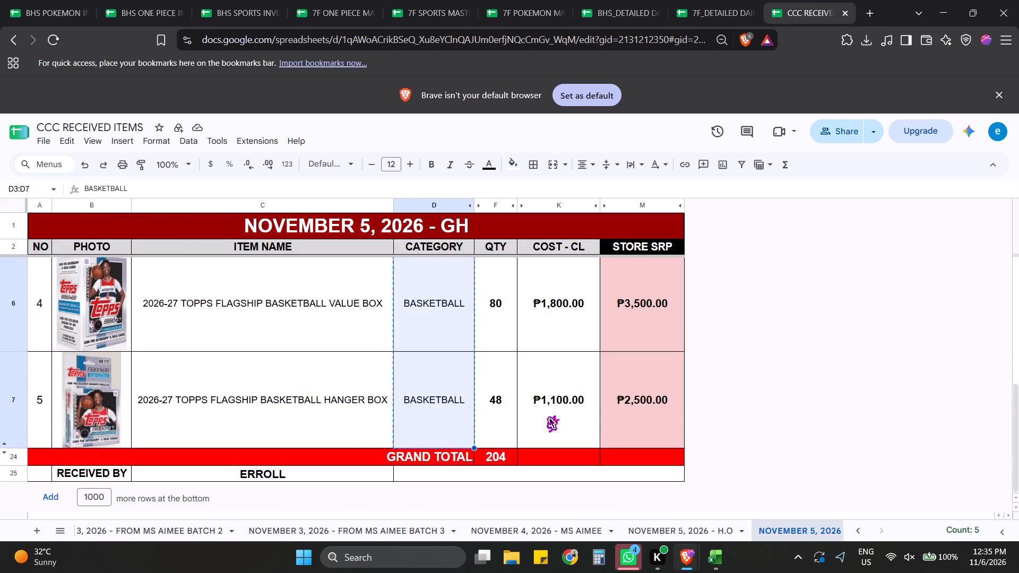
scroll(590, 416, "up", 18)
left_click(728, 0)
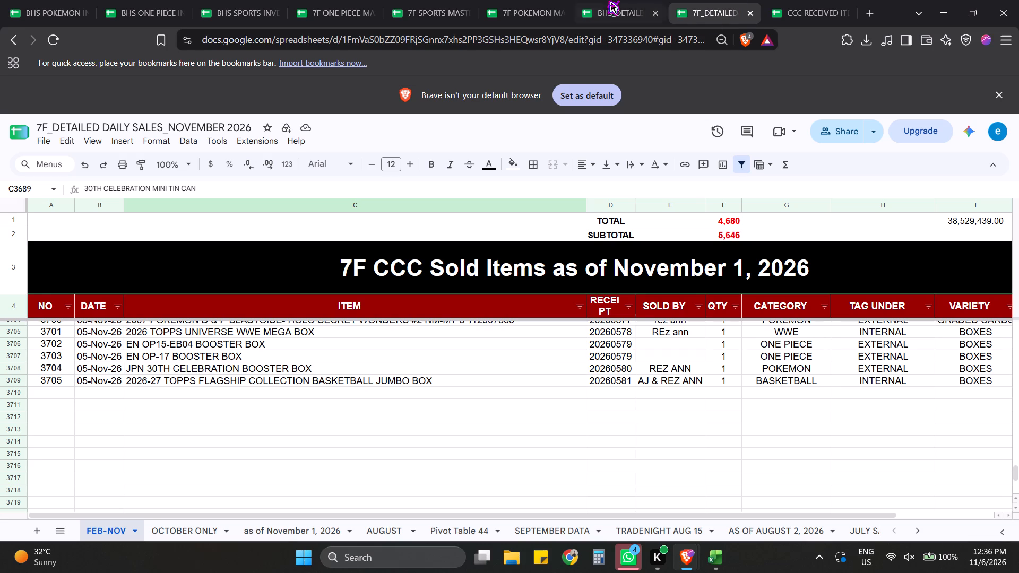
left_click(433, 0)
scroll(326, 372, "down", 5)
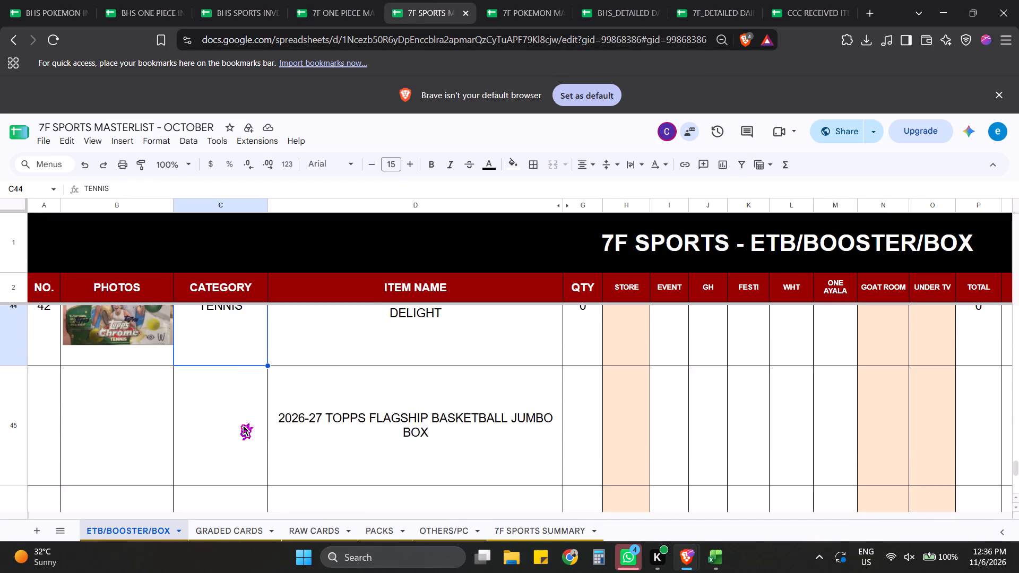
left_click(237, 402)
key("ctrl+shift+v")
scroll(366, 405, "down", 11)
scroll(396, 426, "up", 8)
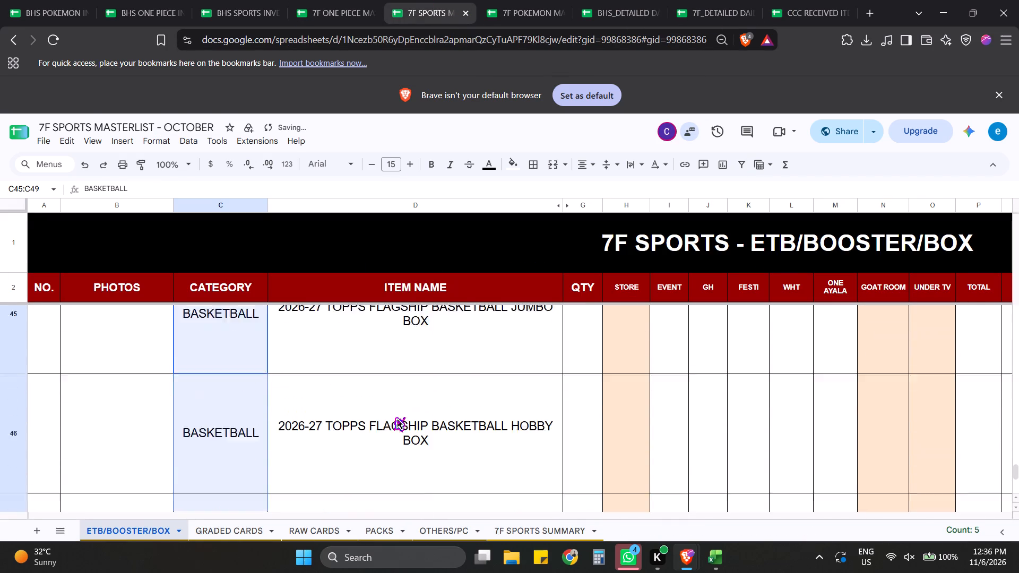
scroll(392, 416, "up", 7)
scroll(177, 431, "down", 3)
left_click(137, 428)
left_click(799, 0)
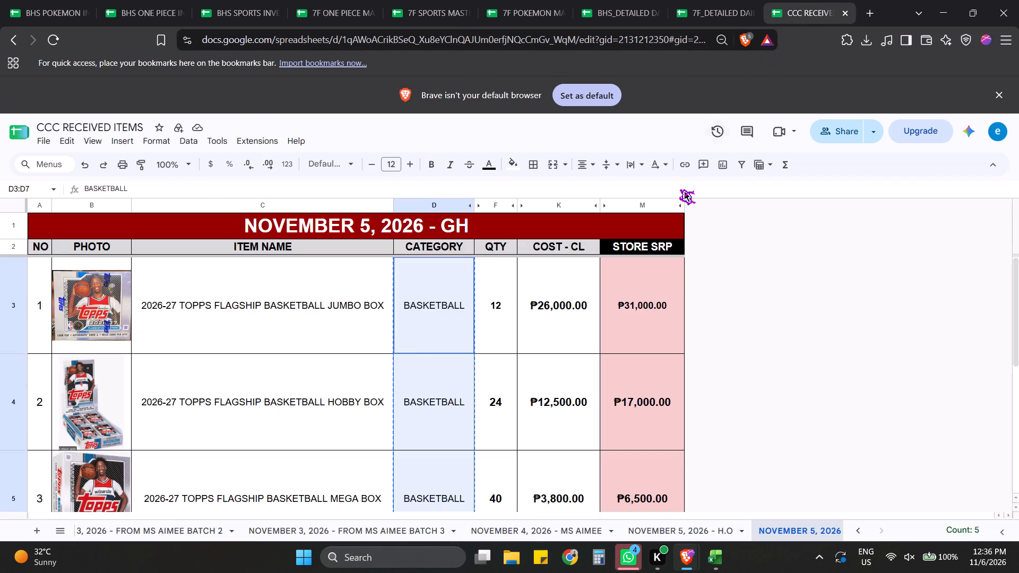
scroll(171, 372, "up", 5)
Set the SRP of SURGING SPARKS ETB to 13000 in the BHS POKEMON INVENTORY MASTERFILE.
left_click(56, 0)
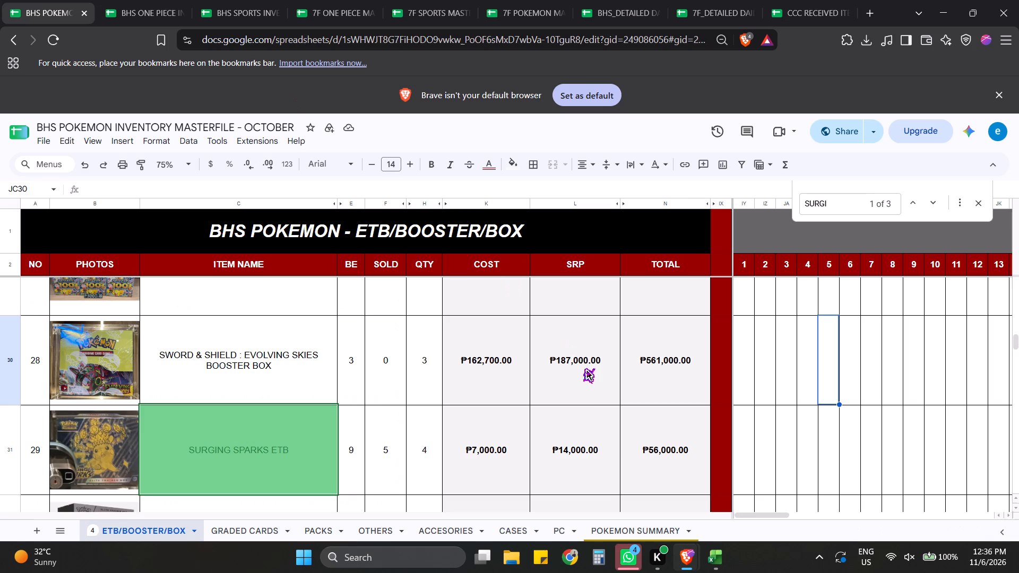
left_click(573, 451)
type("13000")
key("Return")
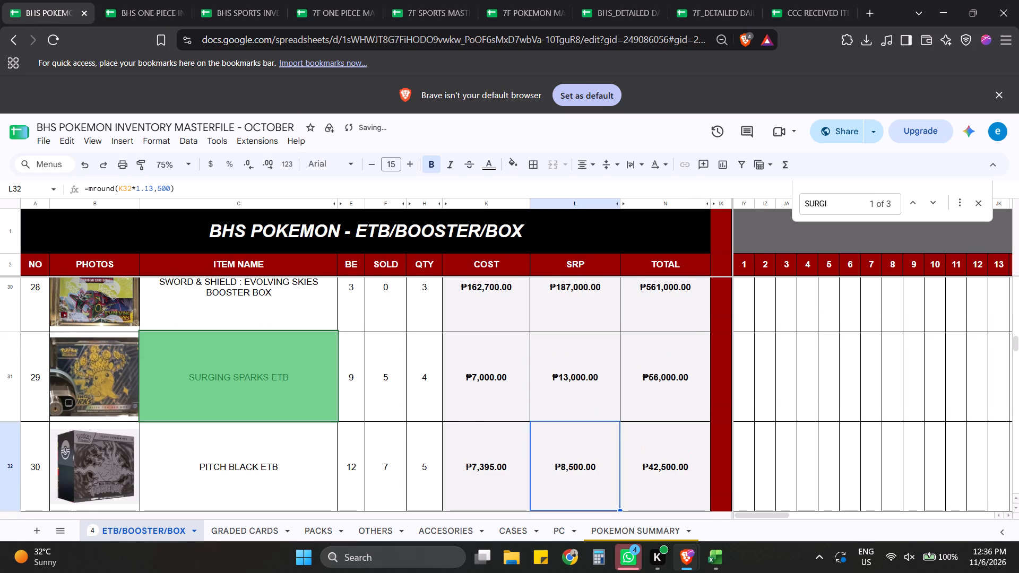
Search the 7F POKEMON MASTERLIST's ETB/BOOSTER/BOX sheet for SUR and set the SRP of SURGING SPARKS ETB to 13000.
left_click(543, 0)
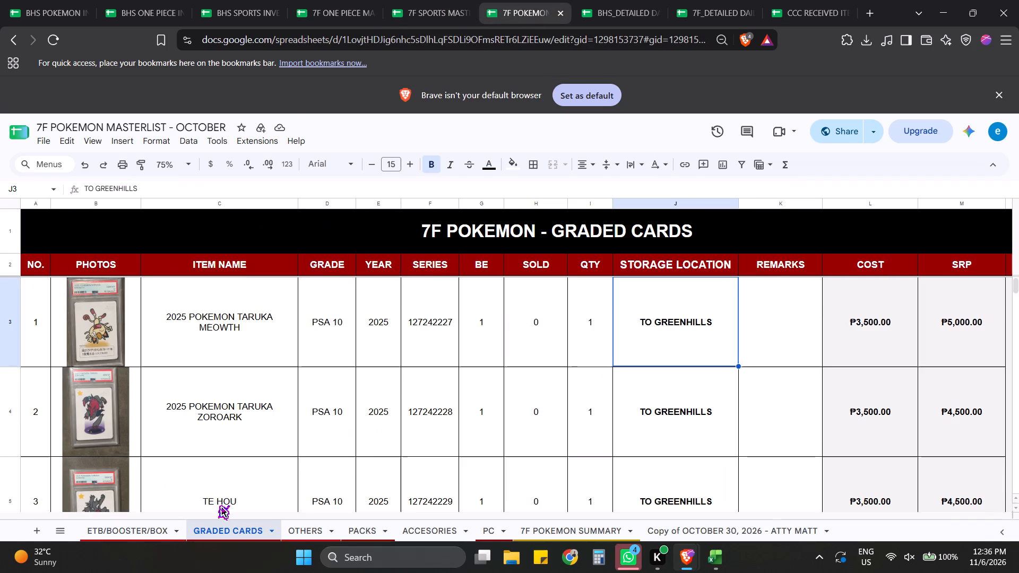
left_click(120, 535)
key("ctrl+f")
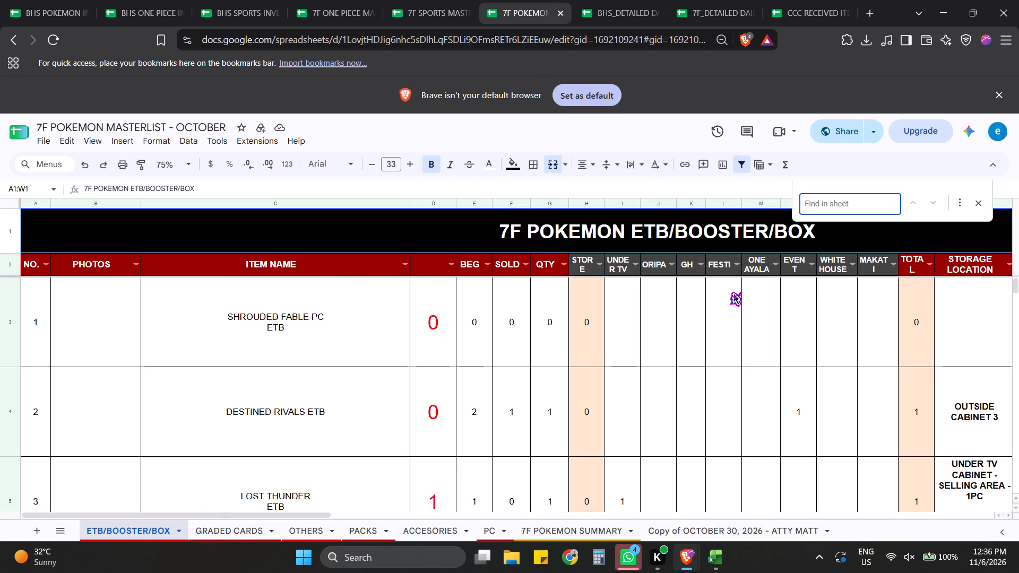
type("SUR")
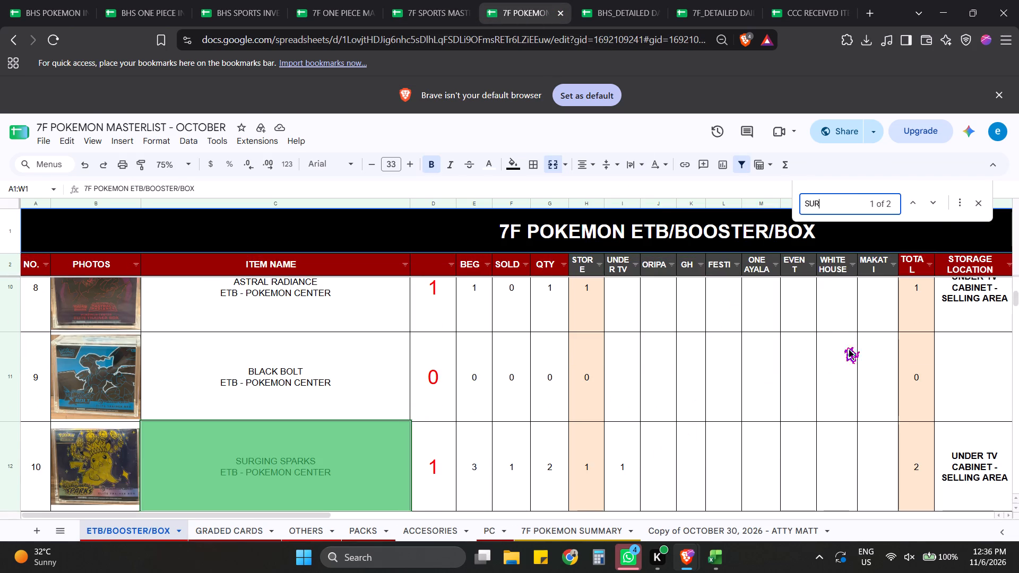
left_click(927, 205)
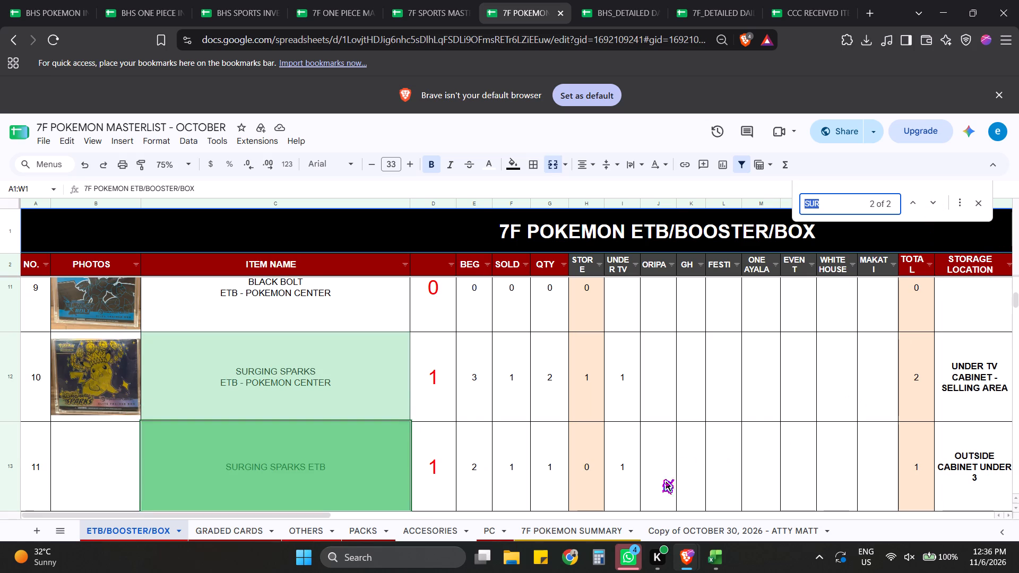
left_click(847, 473)
key("Tab")
left_click(190, 163)
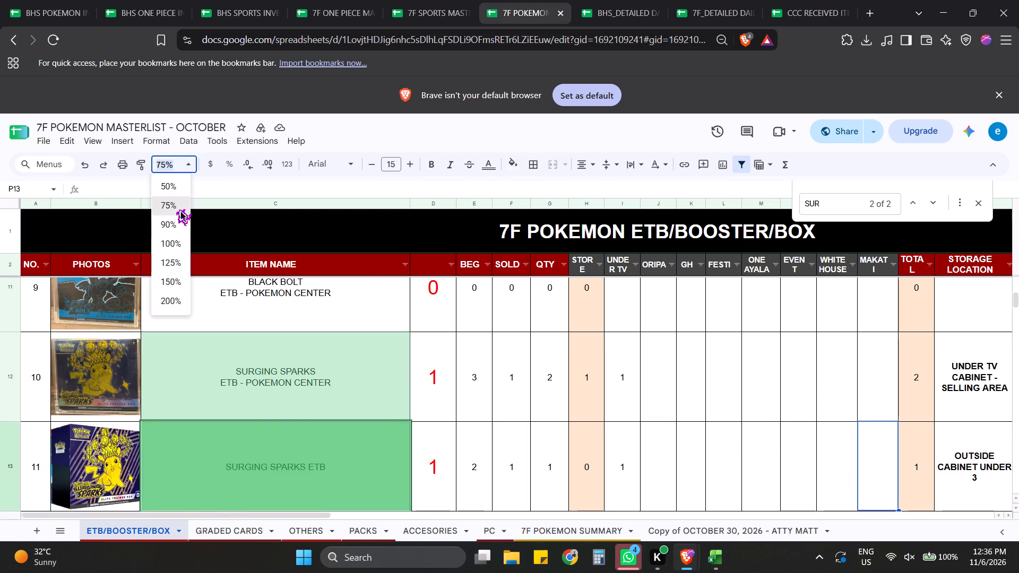
left_click(167, 191)
left_click(787, 384)
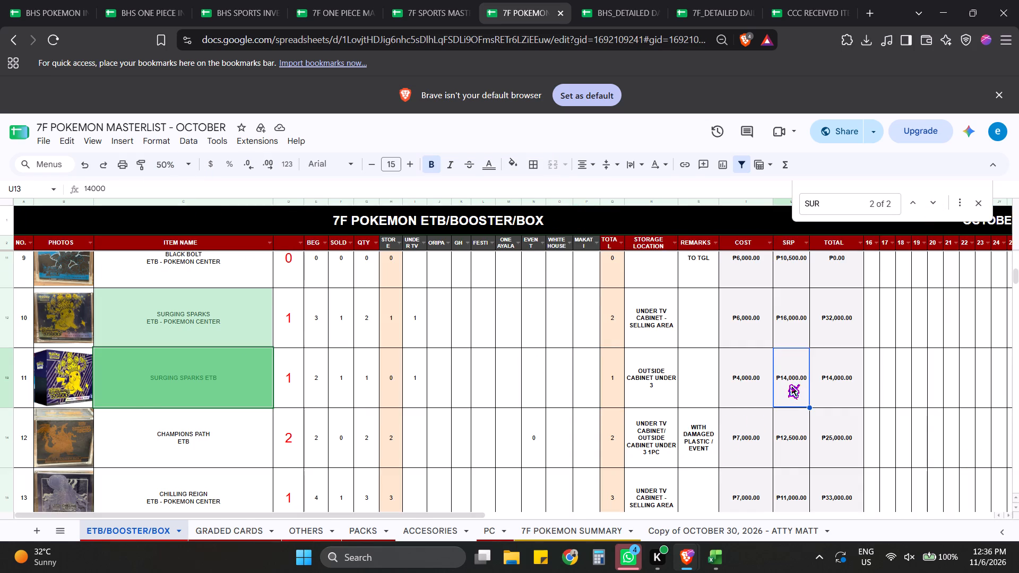
type("13000")
key("Return")
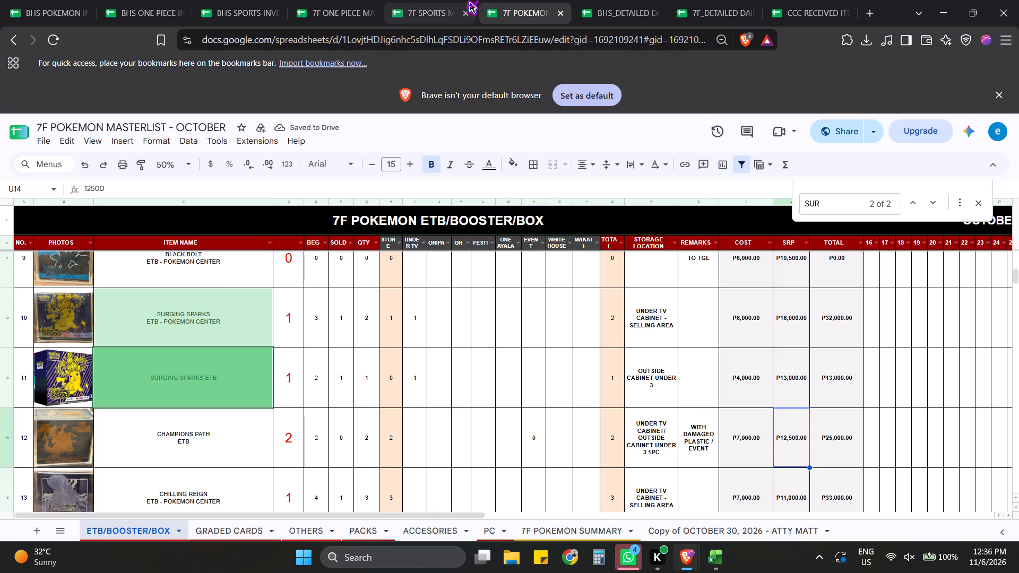
Search the 7F ONE PIECE MASTERLIST's ETB/BOOSTER/BOX sheet for OP11 and set the SRP of item 25, OP11 A FIST OF DIVINE SPEED, to 50000.
left_click(437, 0)
left_click(344, 0)
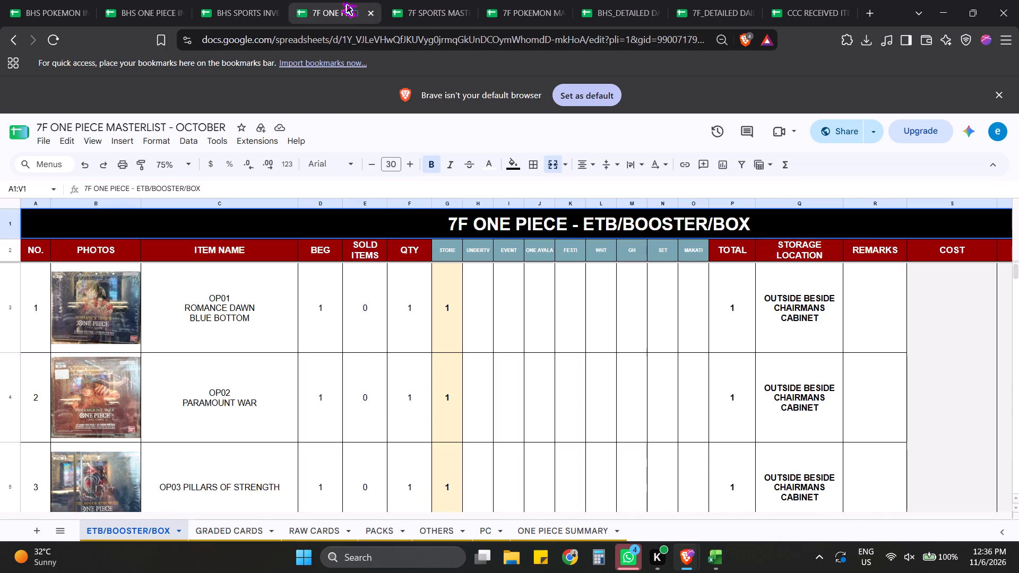
key("ctrl+f")
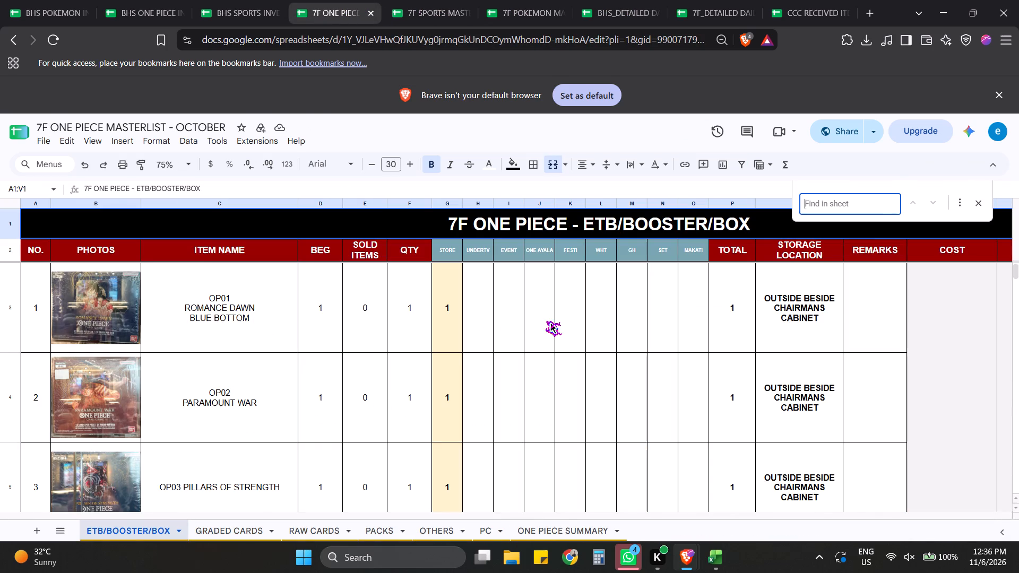
type("OP11")
scroll(491, 481, "down", 5)
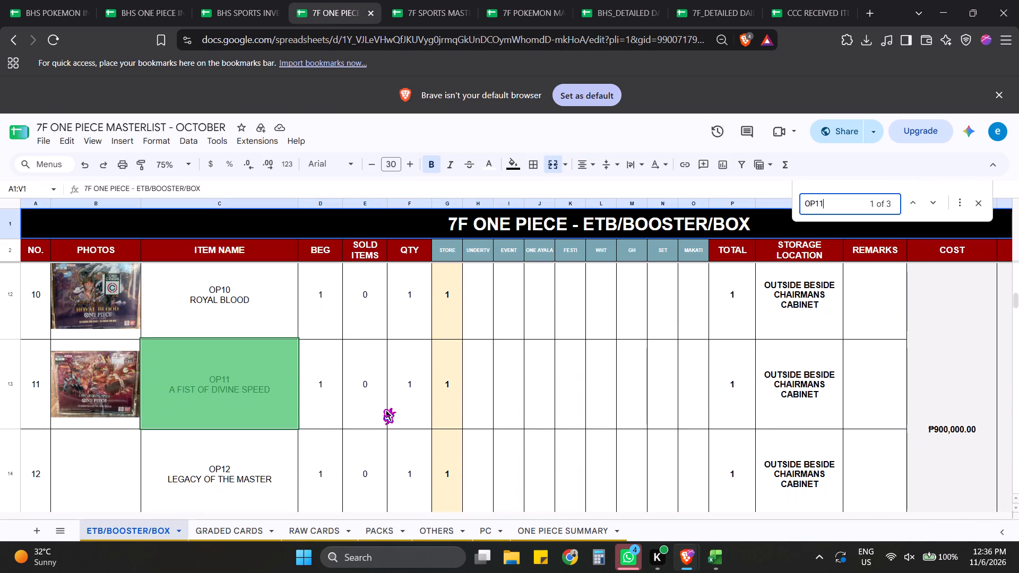
left_click(931, 198)
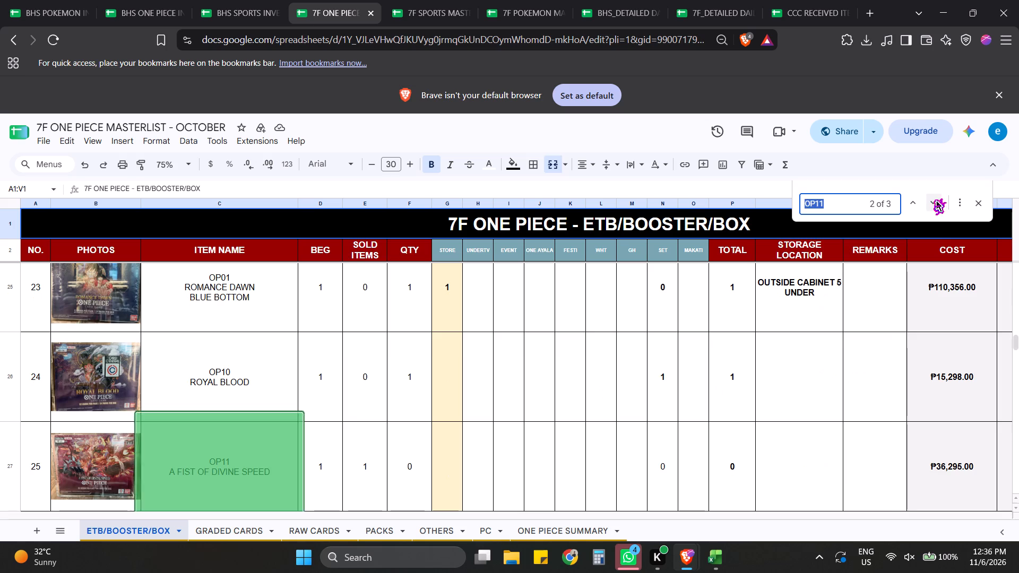
scroll(931, 242, "down", 2)
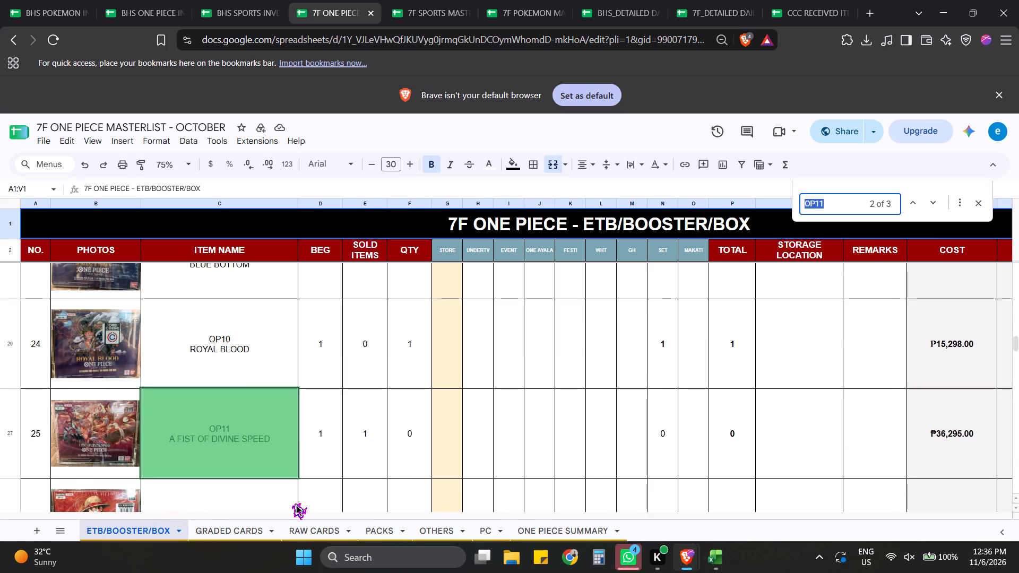
left_click(179, 162)
left_click(169, 190)
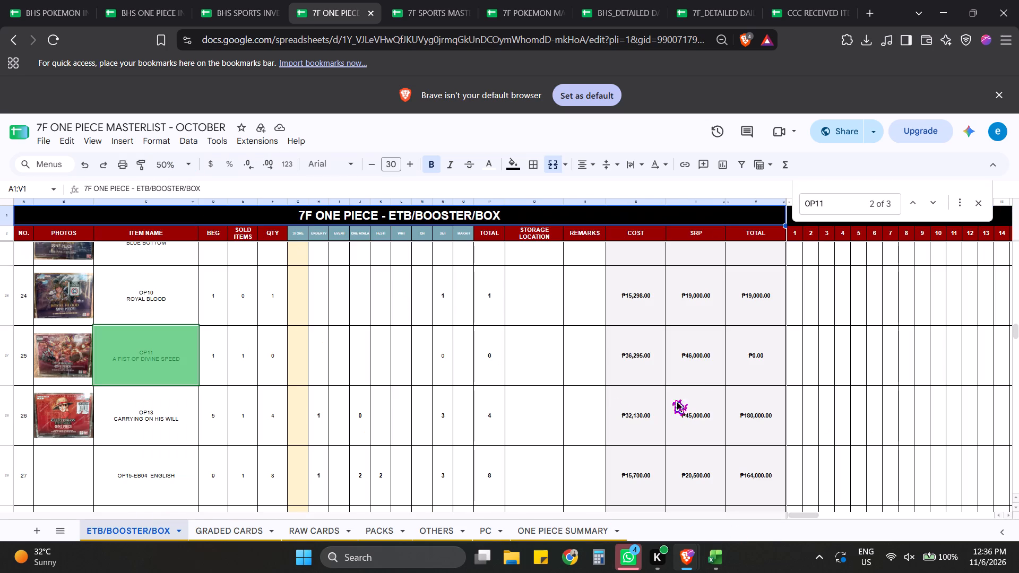
left_click(695, 359)
type("50000")
key("Return")
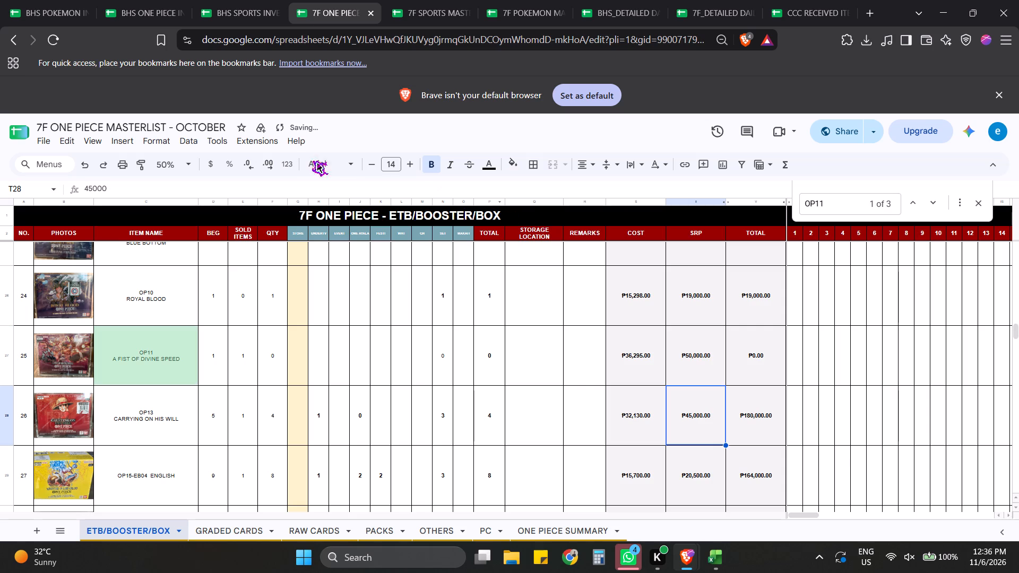
Find OP11 in the BHS ONE PIECE INVENTORY MASTERFILE's ETB/BOOSTER/BOX sheet and set the A FIST OF DIVINE SPEED booster box SRP to 50000.
left_click(155, 0)
scroll(615, 363, "down", 5)
scroll(513, 410, "up", 1)
scroll(409, 370, "down", 2)
left_click(133, 528)
scroll(616, 304, "down", 13)
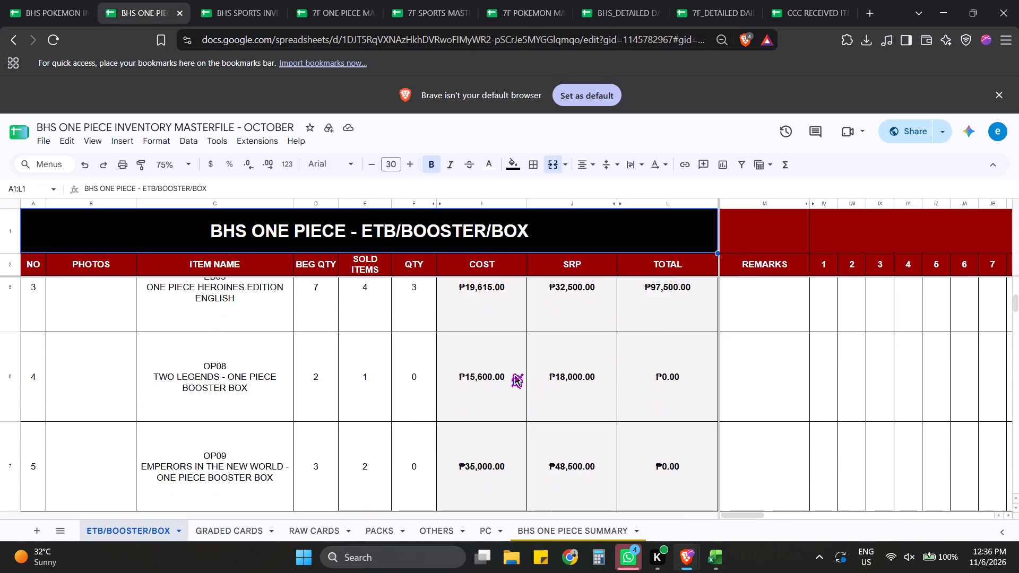
key("ctrl+f")
type("OP11")
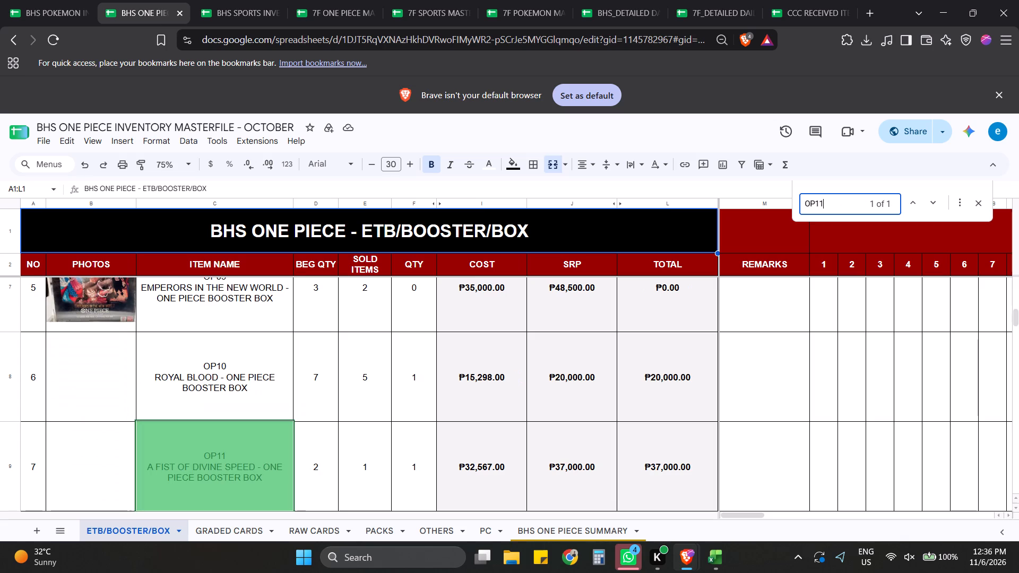
left_click(584, 461)
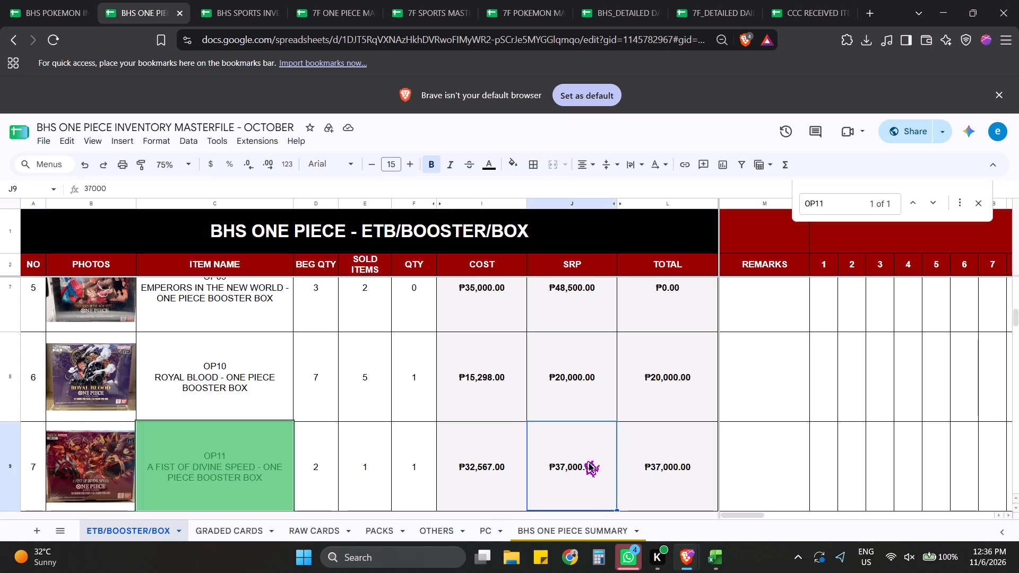
type("50")
type("000")
key("Return")
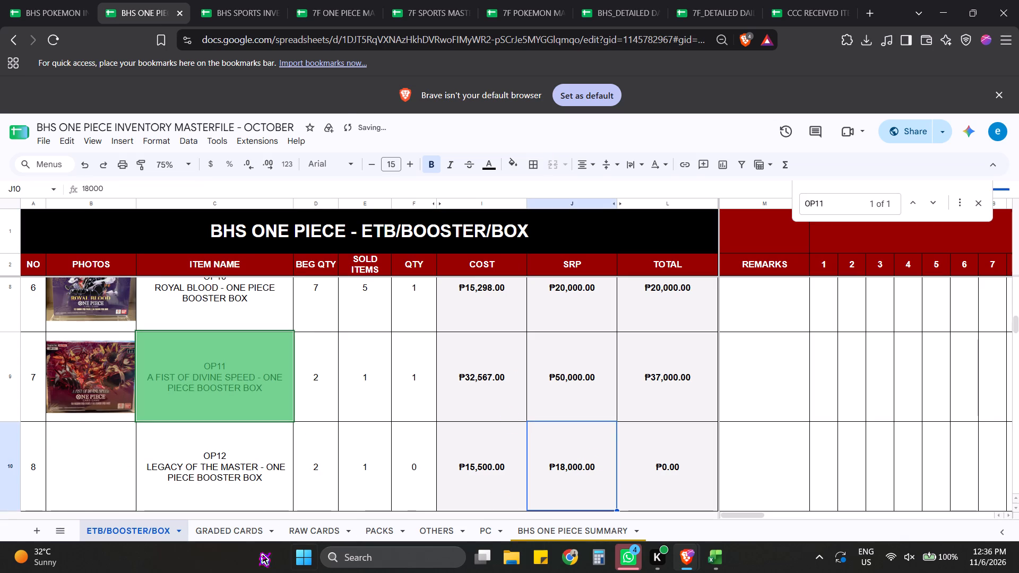
Search the BHS ONE PIECE INVENTORY MASTERFILE's PACKS sheet for OP11.
left_click(225, 529)
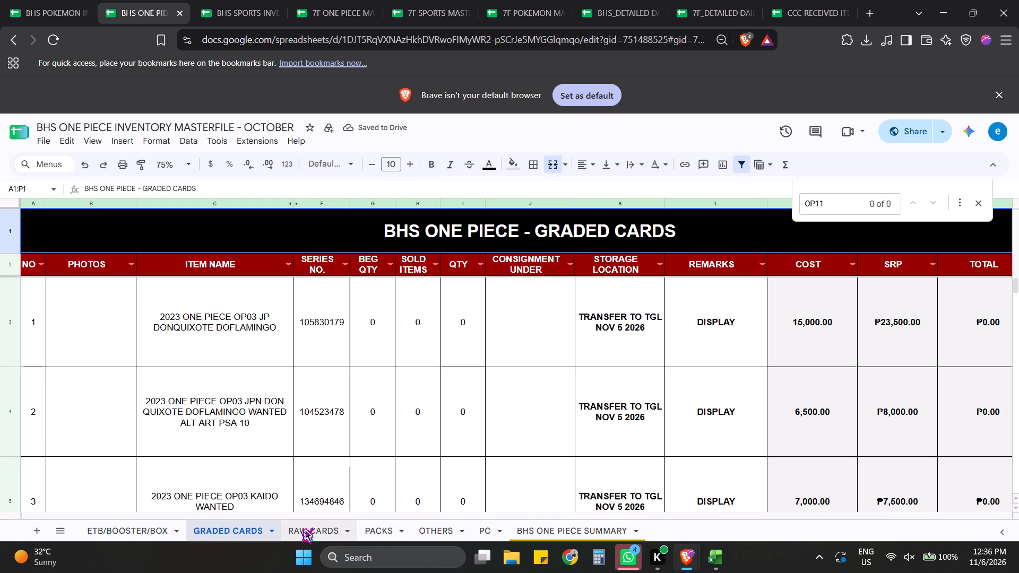
left_click(305, 527)
left_click(367, 526)
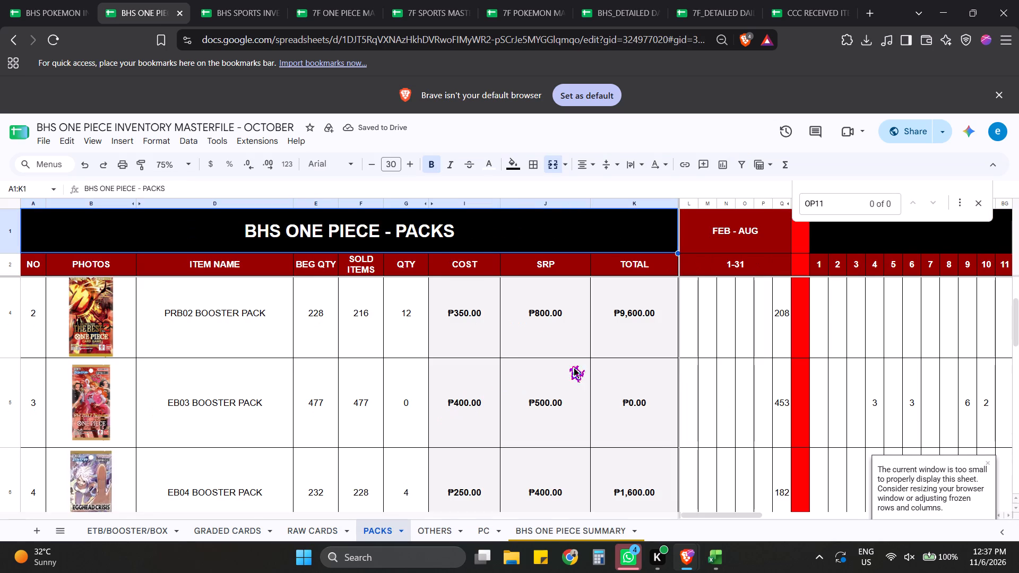
key("ctrl+f")
key("Return")
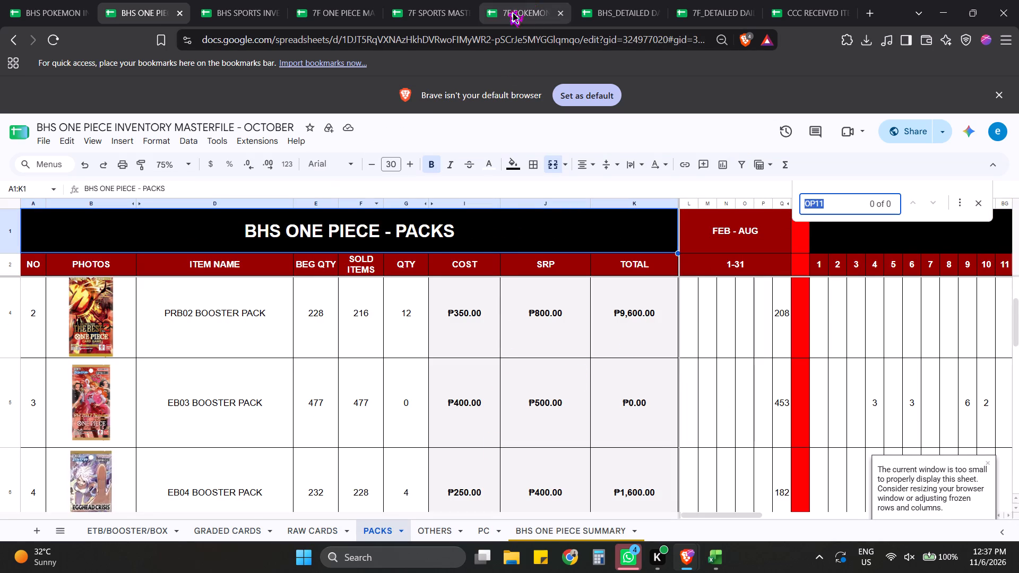
Find OP11 in the 7F ONE PIECE MASTERLIST's PACKS sheet and set the SRP of EN OP11 BOOSTER PACK to 2100.
left_click(438, 0)
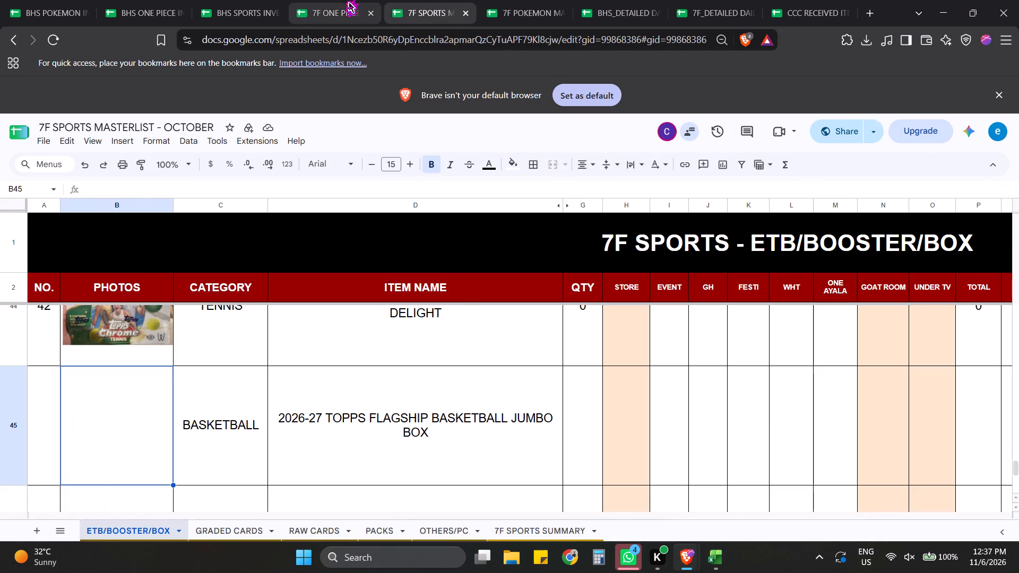
left_click(341, 0)
left_click(828, 203)
left_click(933, 205)
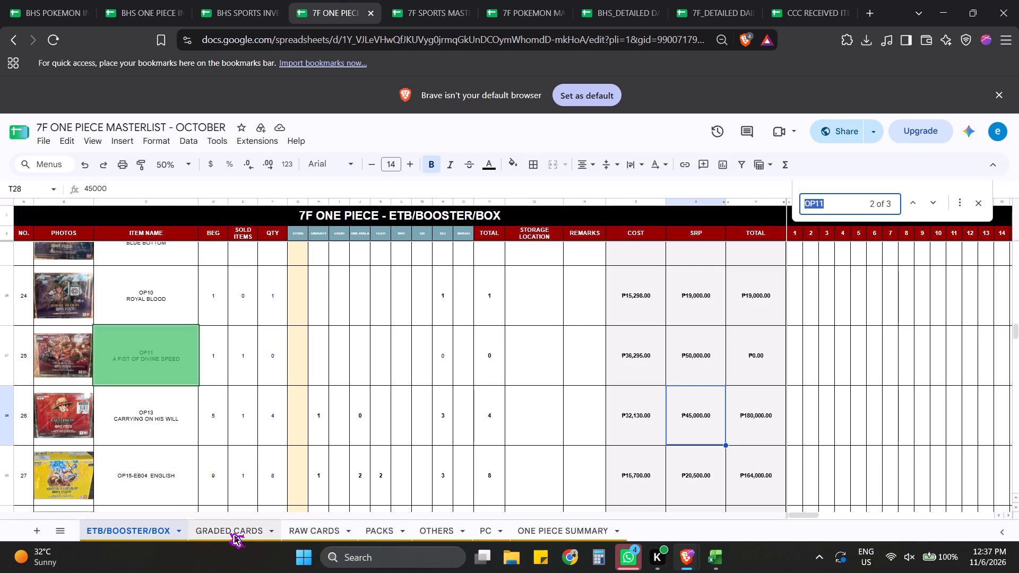
left_click(372, 533)
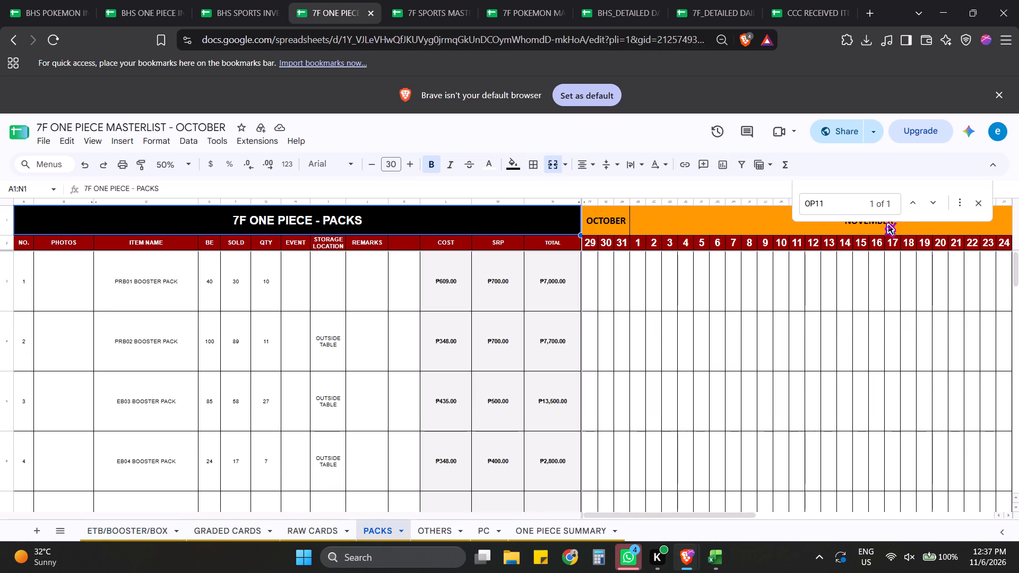
left_click(846, 205)
left_click(928, 201)
left_click(491, 484)
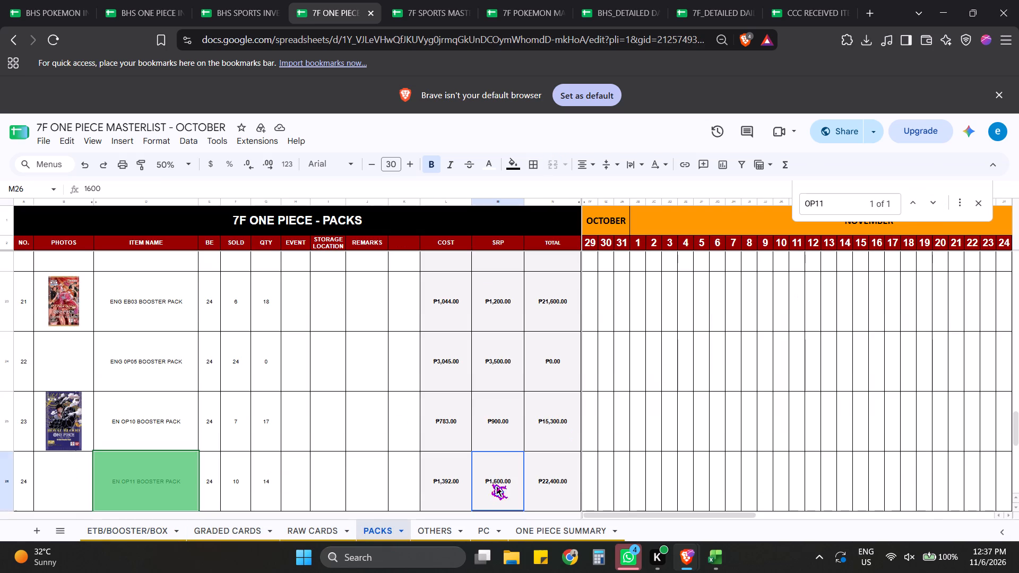
scroll(379, 444, "down", 2)
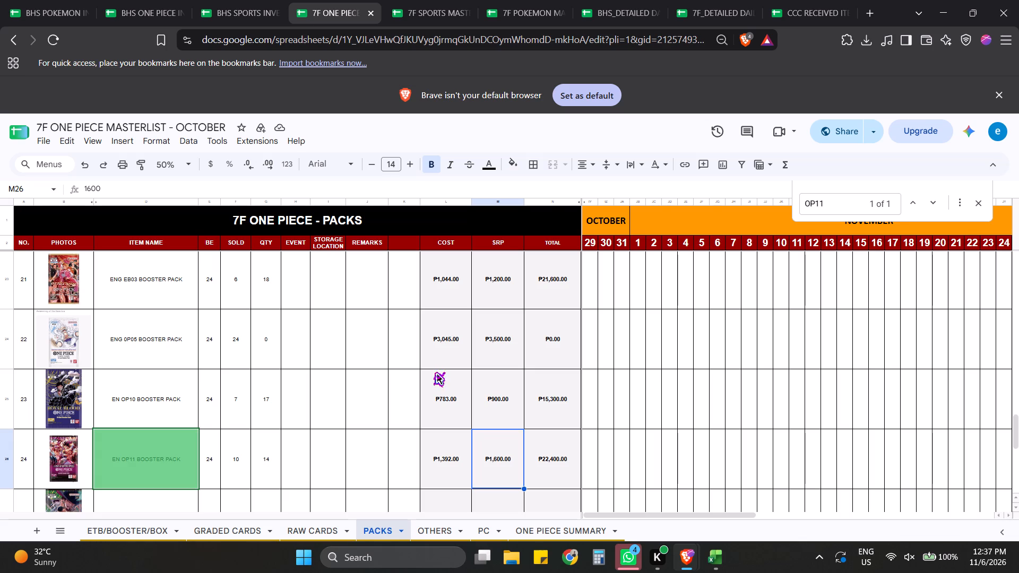
left_click(436, 461)
left_click(495, 452)
left_click(416, 470)
left_click(483, 464)
type("2100")
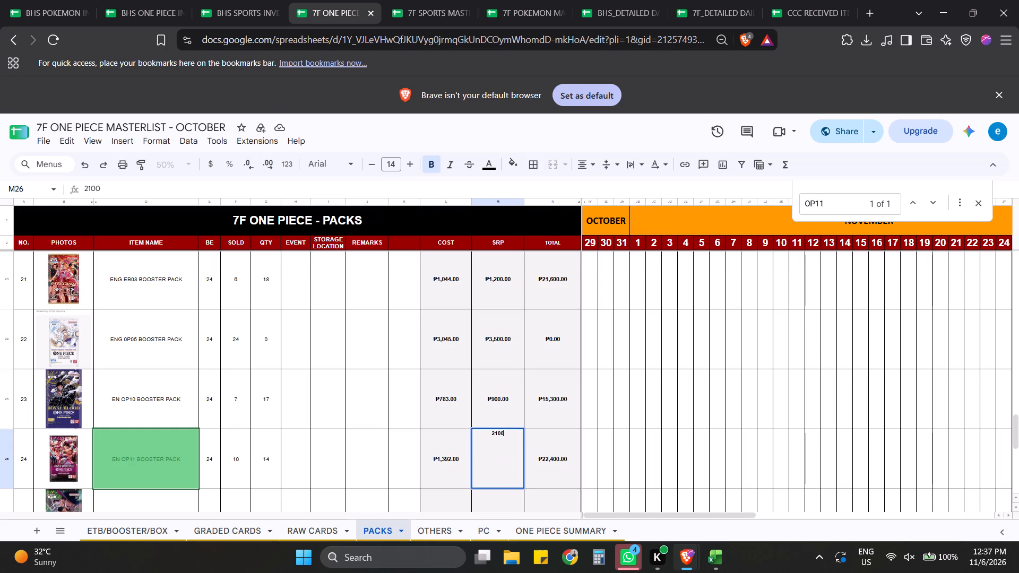
key("Return")
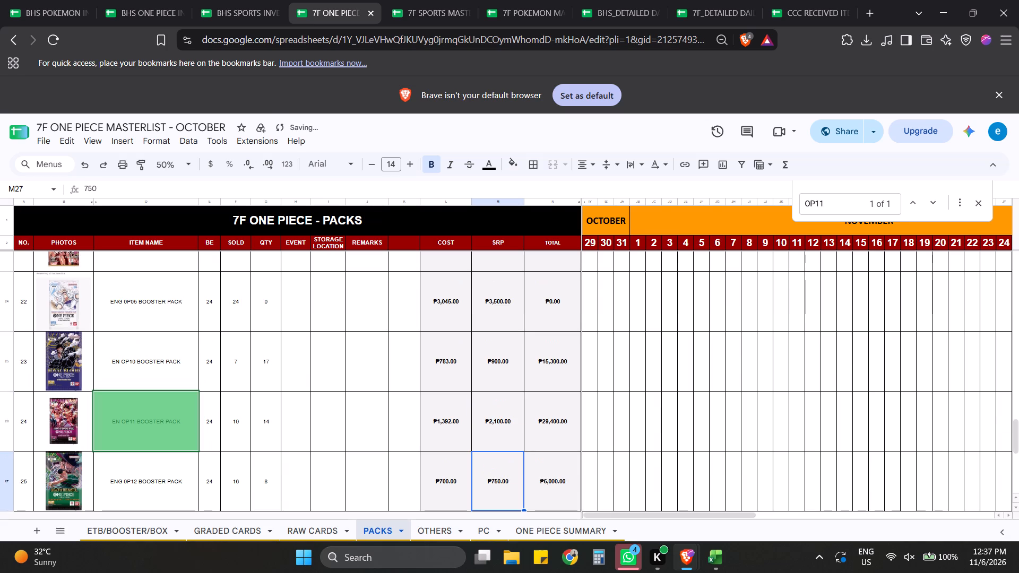
left_click(519, 419)
left_click(460, 424)
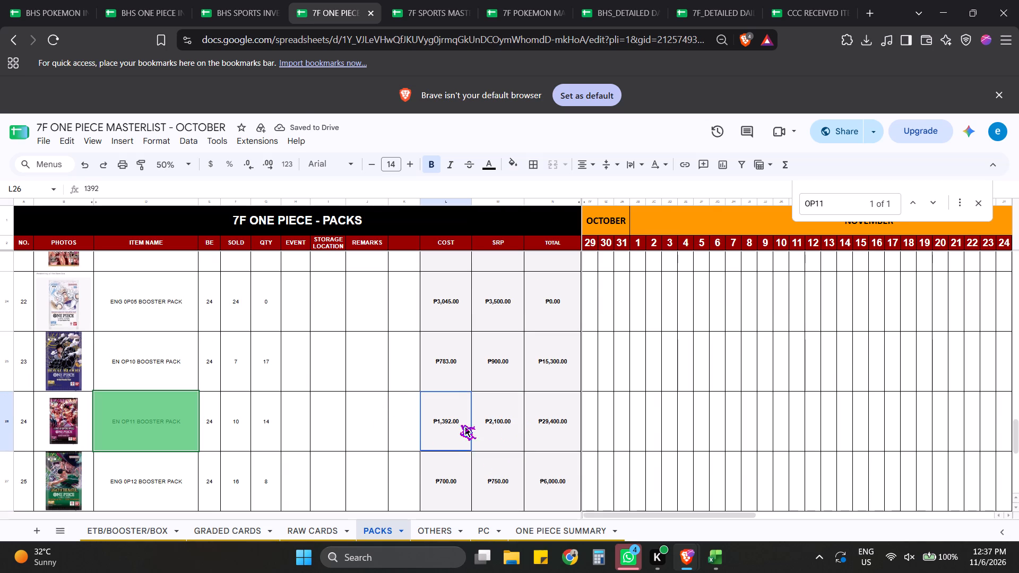
left_click(497, 427)
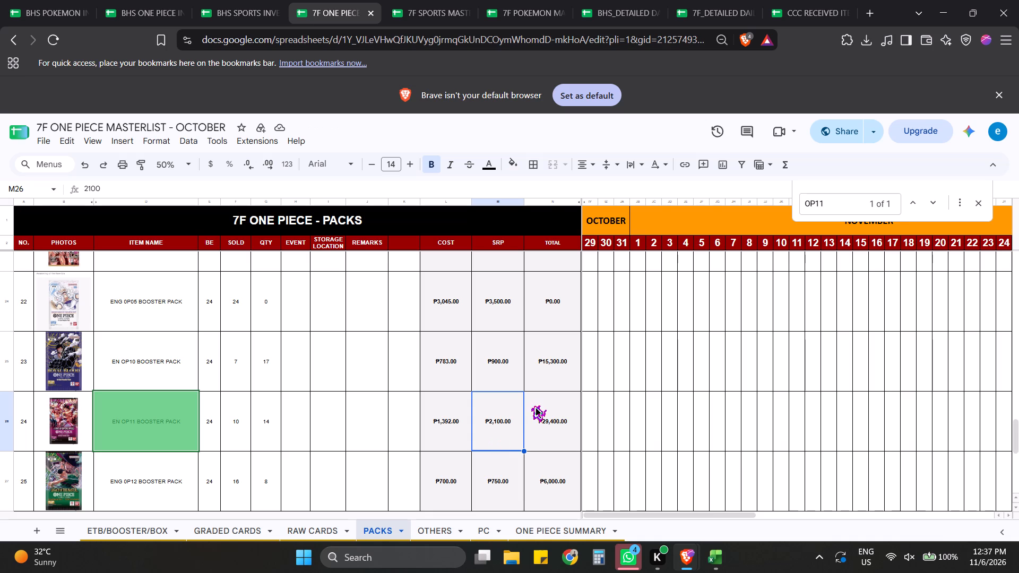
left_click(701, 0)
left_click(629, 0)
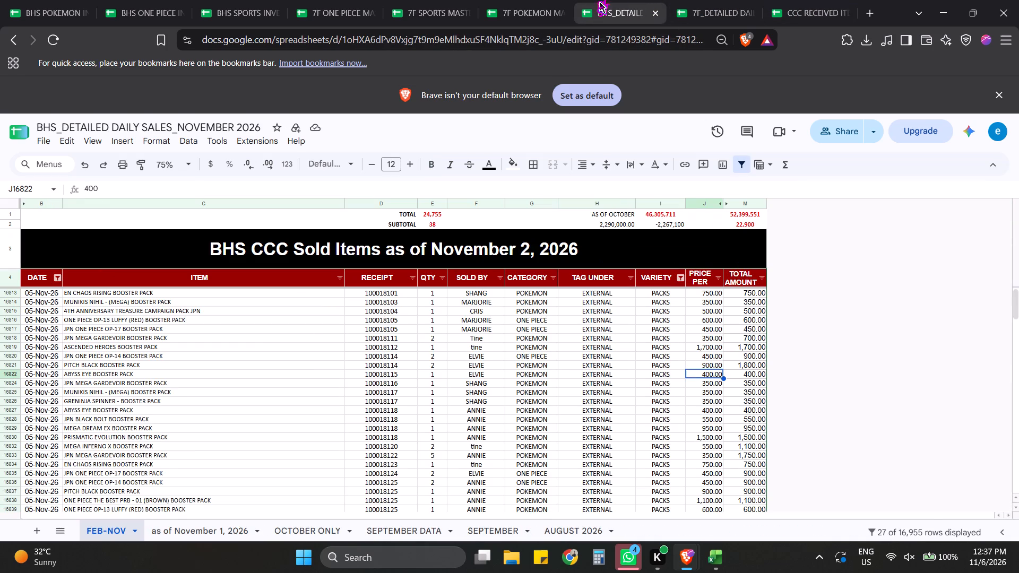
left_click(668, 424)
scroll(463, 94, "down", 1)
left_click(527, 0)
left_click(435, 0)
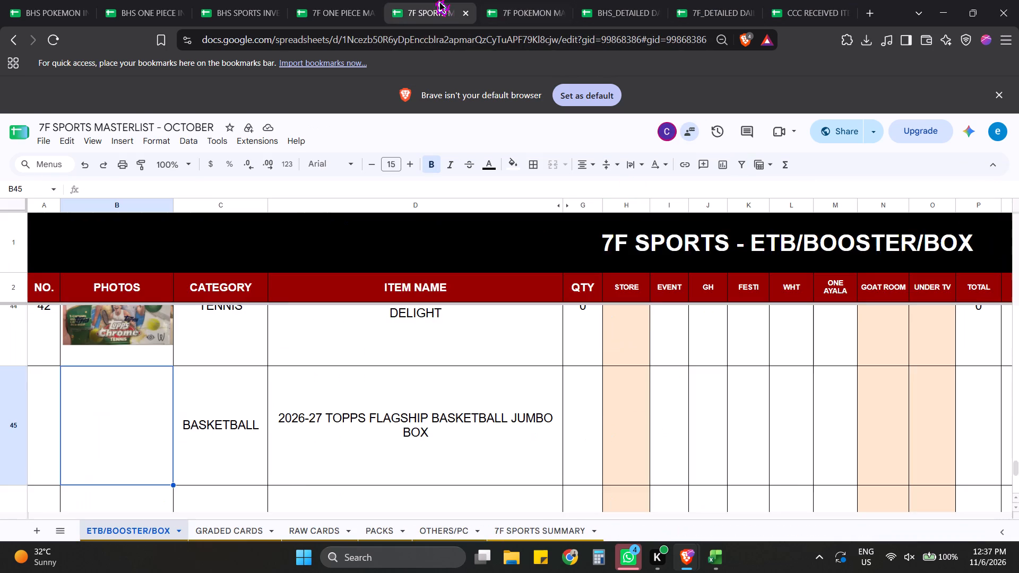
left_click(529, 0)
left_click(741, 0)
Put the photo of the Topps Flagship Basketball JUMBO BOX over the cells in CCC RECEIVED ITEMS' November 5 GH sheet.
left_click(815, 0)
scroll(325, 341, "up", 5)
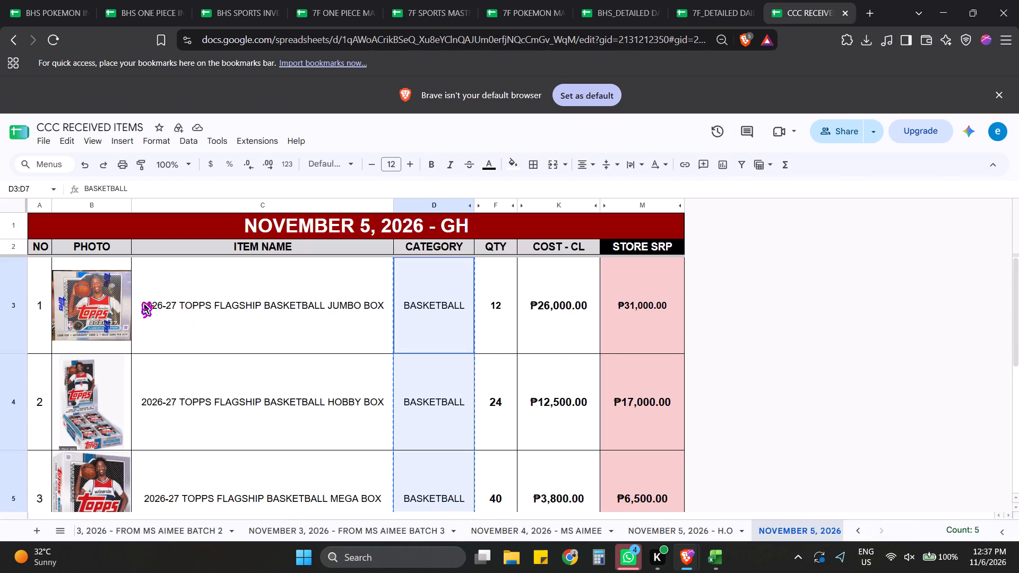
left_click(114, 292)
right_click(114, 292)
scroll(210, 490, "down", 3)
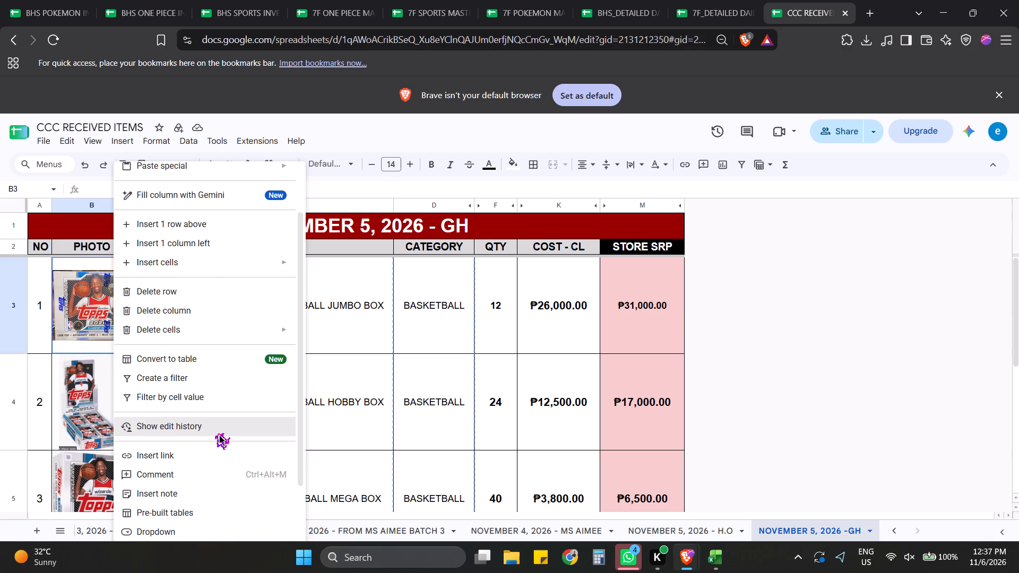
scroll(214, 433, "down", 6)
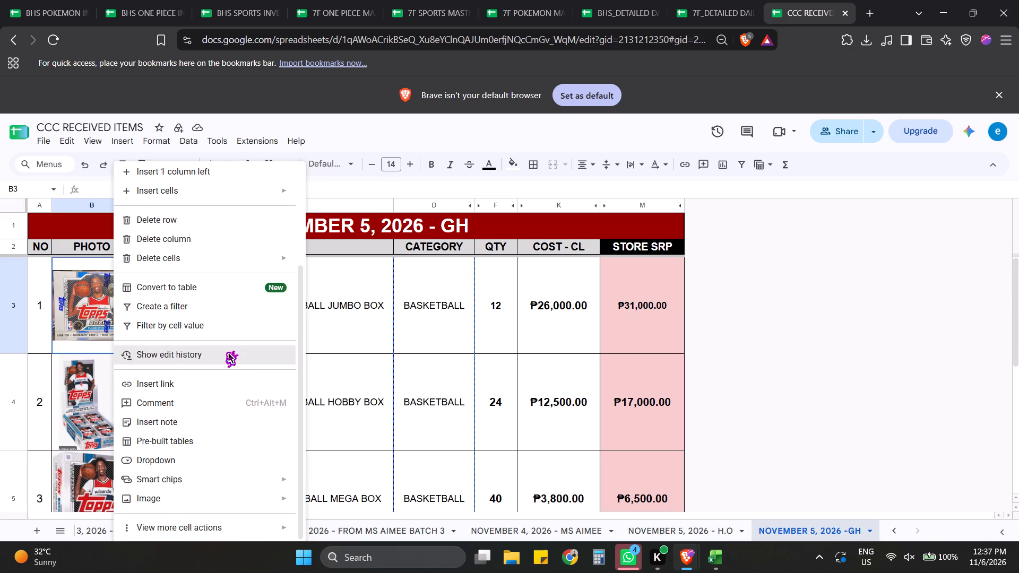
scroll(245, 398, "down", 4)
left_click(230, 499)
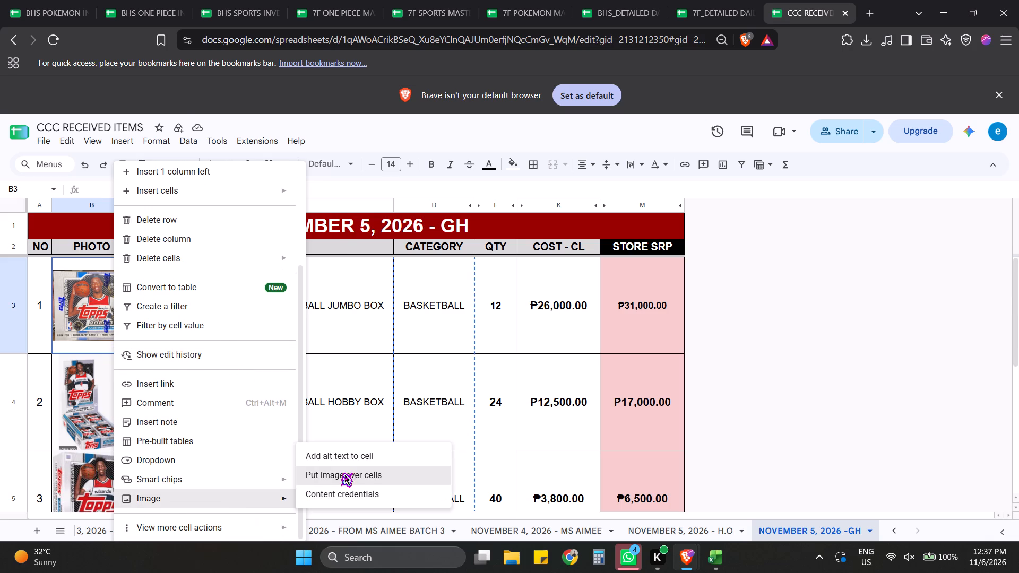
left_click(340, 472)
left_click(176, 345)
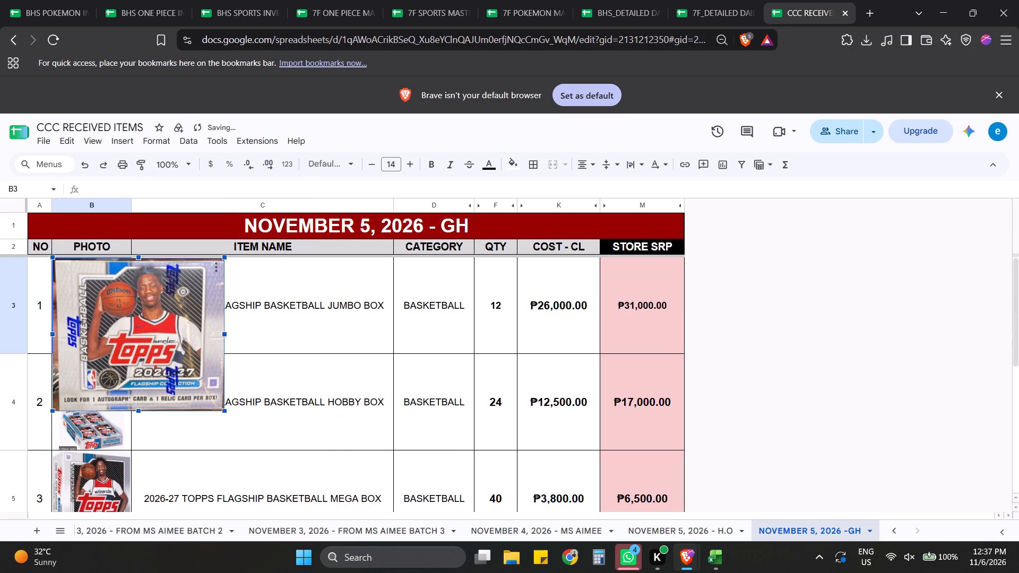
Capture a screen snip of the enlarged JUMBO BOX photo, cropped to the picture's edges.
left_click(281, 396)
key("shift+super+s")
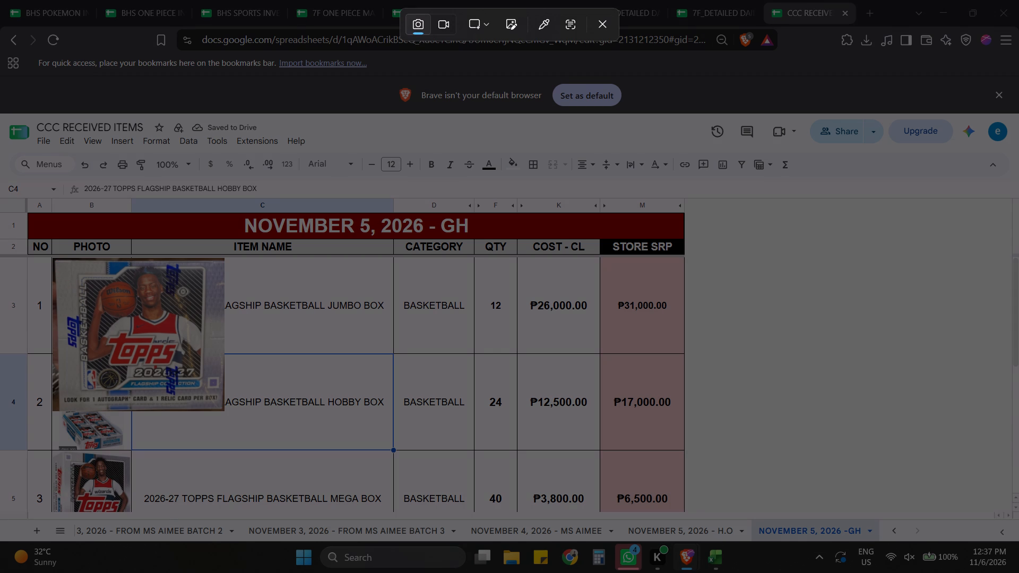
left_click_drag(53, 258, 223, 422)
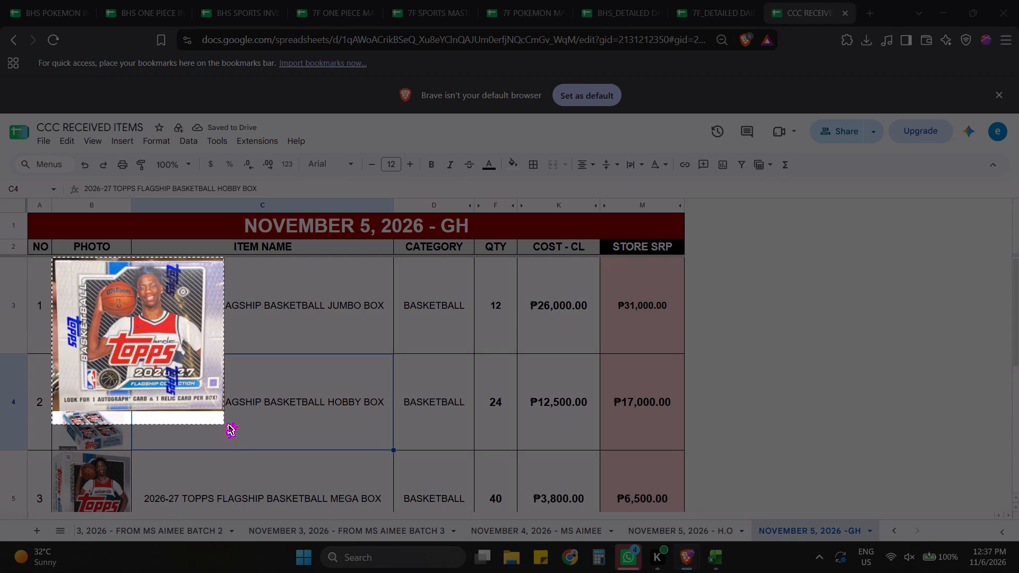
left_click_drag(223, 422, 223, 410)
Paste the JUMBO BOX snip into its PHOTOS cell B45 on the 7F SPORTS MASTERLIST's ETB/BOOSTER/BOX sheet, placed inside the cell.
left_click(421, 1)
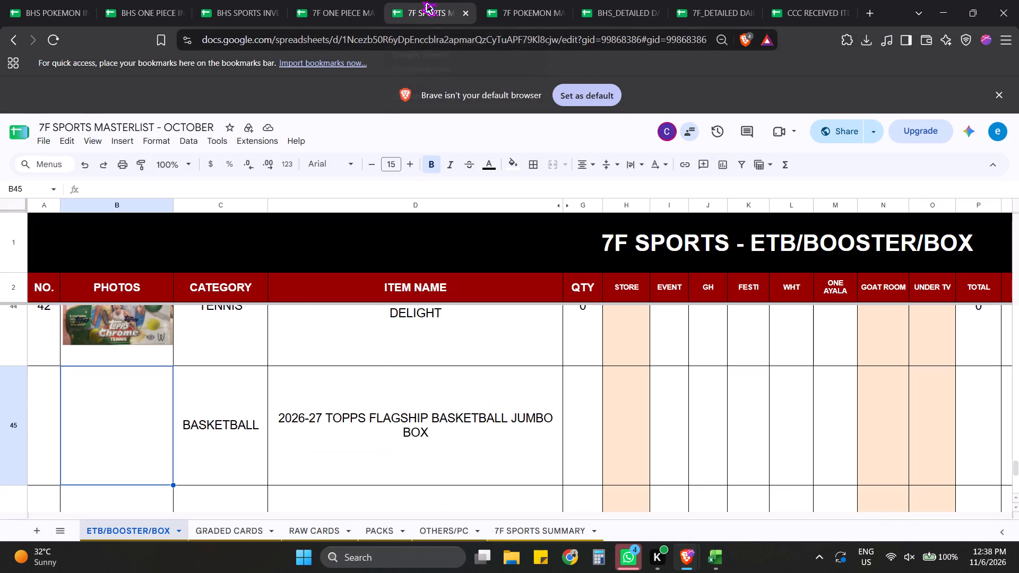
left_click(139, 396)
key("ctrl+v")
left_click(243, 375)
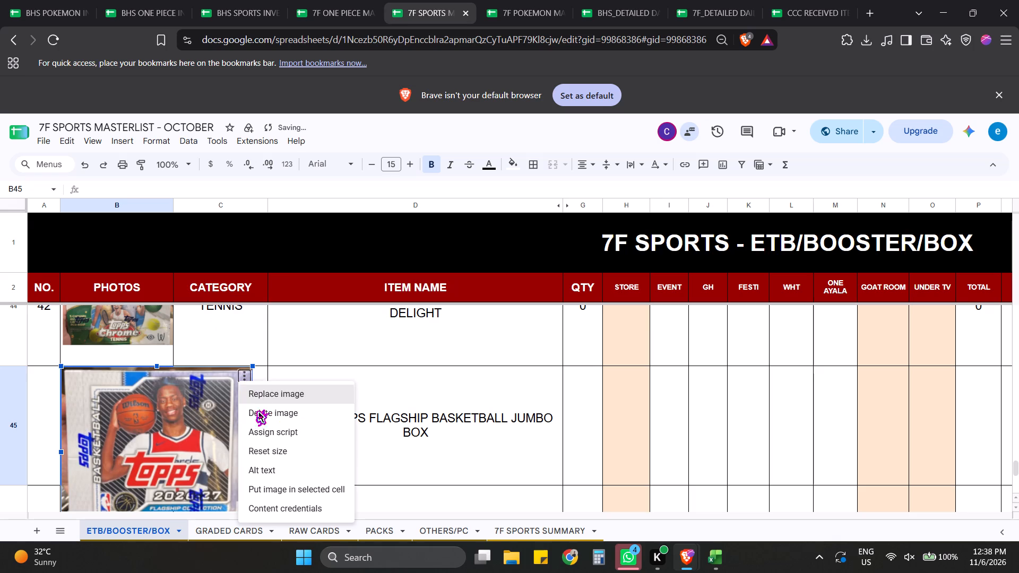
left_click(275, 489)
scroll(273, 395, "down", 3)
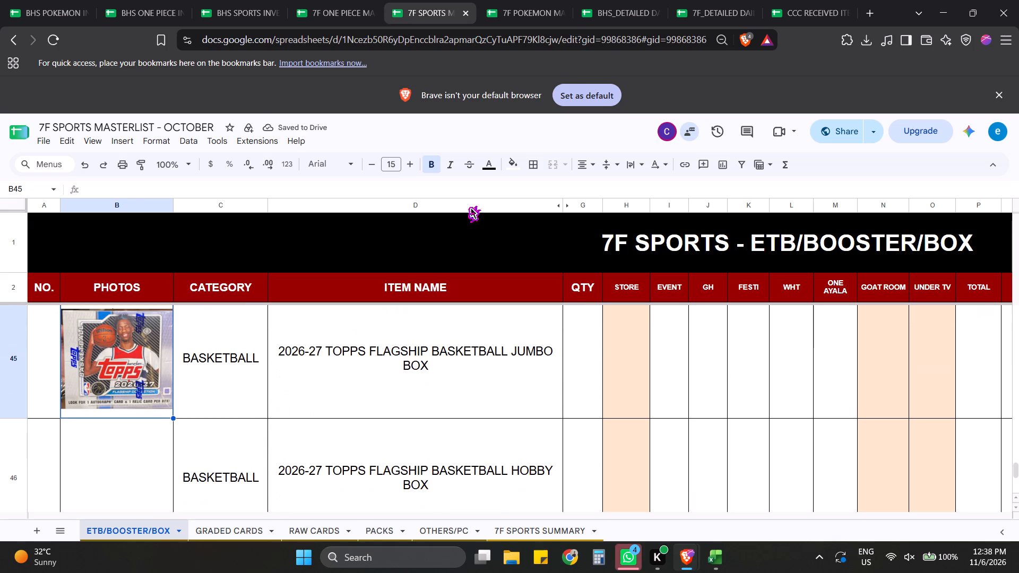
Move the floating JUMBO BOX photo aside in CCC RECEIVED ITEMS and put it back into its PHOTO cell B3.
left_click(795, 0)
left_click(173, 312)
left_click(299, 335)
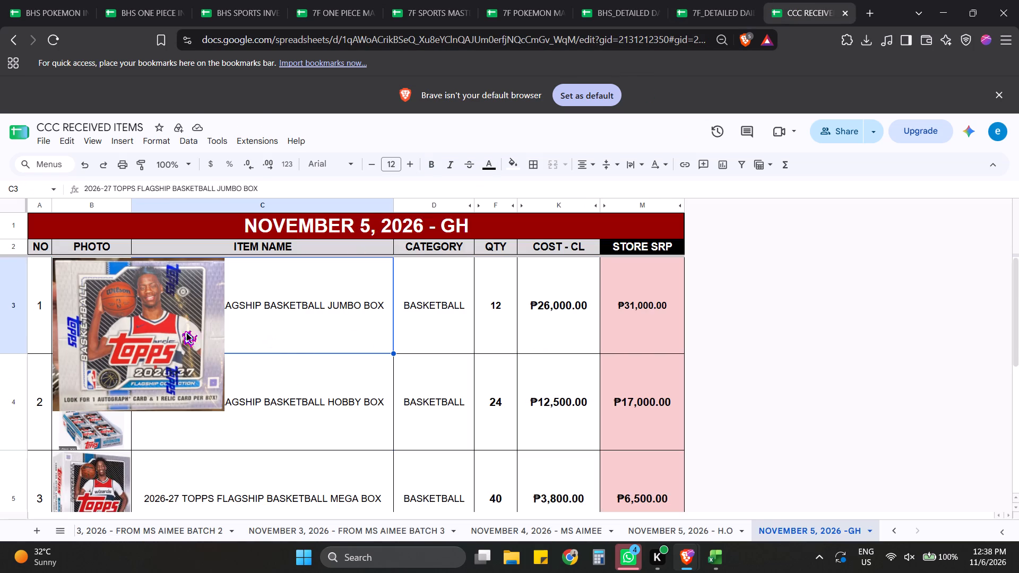
left_click_drag(165, 327, 244, 329)
left_click_drag(128, 323, 221, 340)
left_click(177, 330)
left_click_drag(154, 328, 241, 339)
left_click(98, 316)
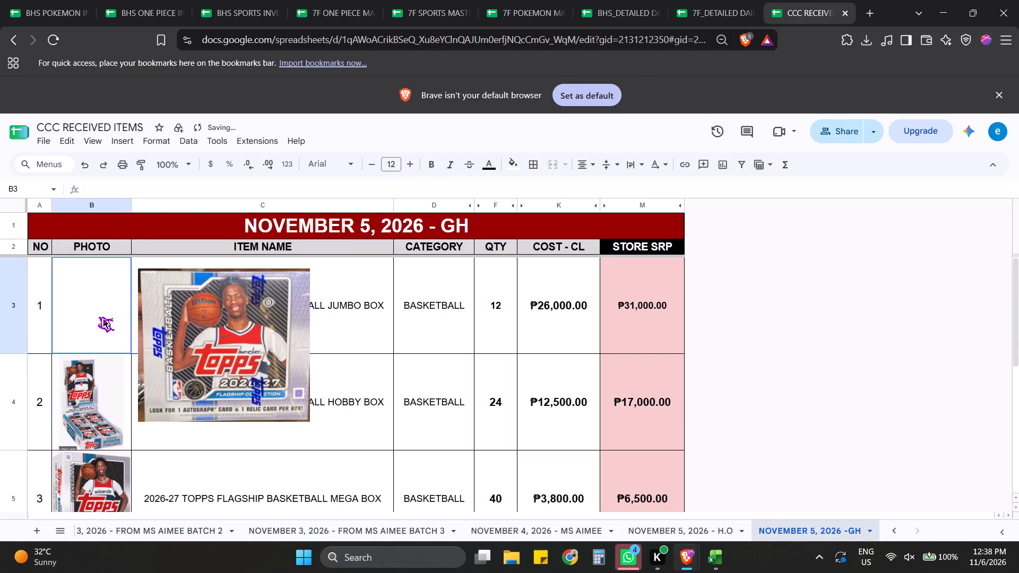
left_click(220, 323)
left_click(302, 279)
left_click(342, 395)
Copy the HOBBY BOX item name and search the web for 2026-27 TOPPS FLAGSHIP BASKETBALL HOBBY BOX in a new tab.
scroll(229, 310, "down", 4)
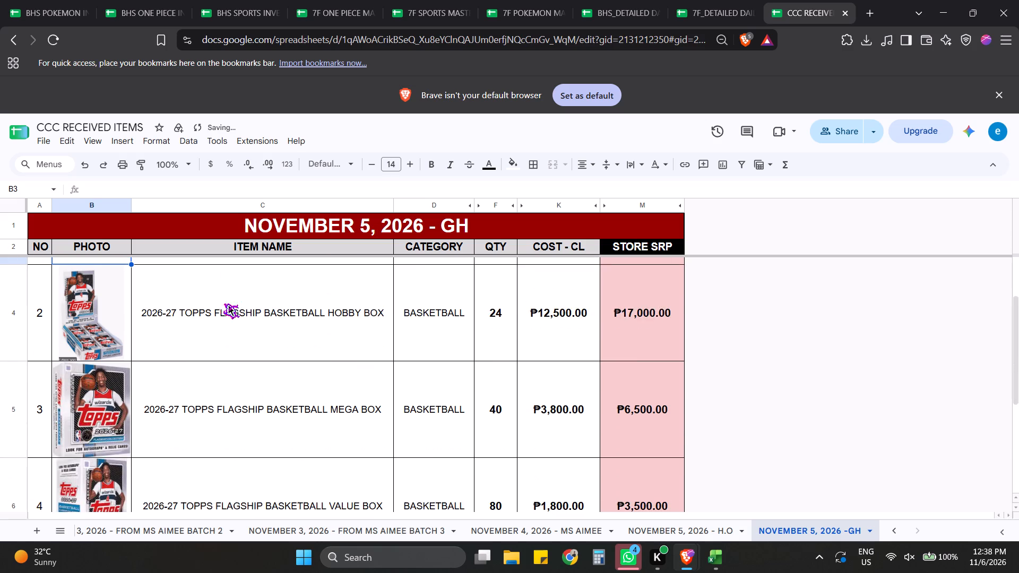
scroll(213, 305, "up", 2)
scroll(206, 354, "down", 3)
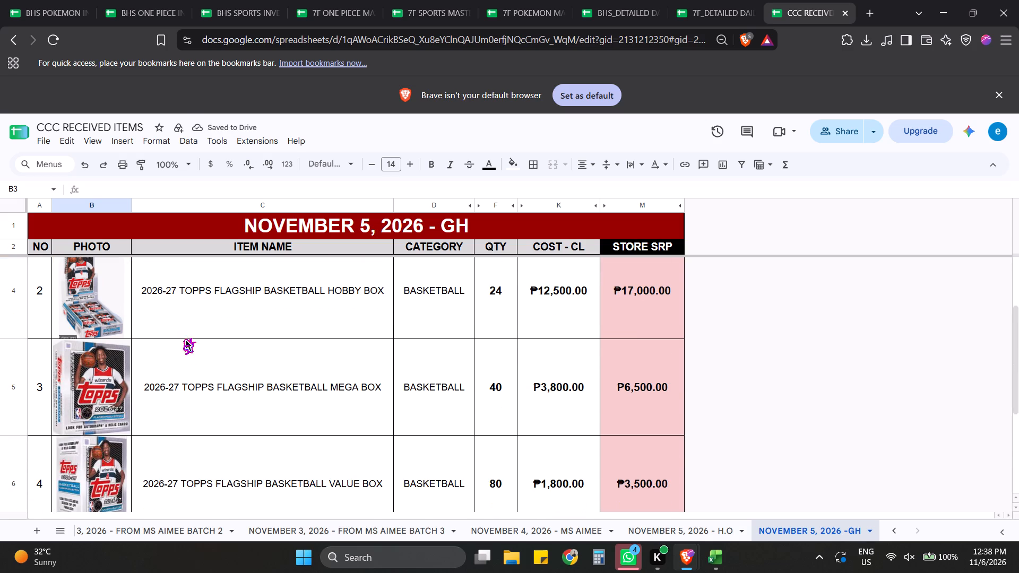
scroll(179, 332, "up", 2)
left_click(230, 350)
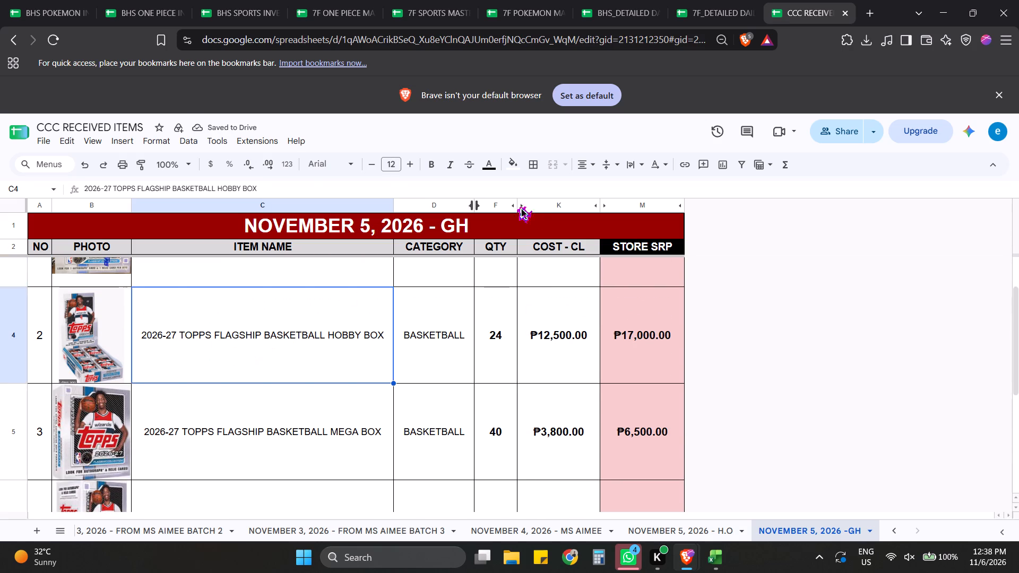
key("ctrl+c")
left_click(874, 15)
left_click(500, 35)
key("ctrl+v")
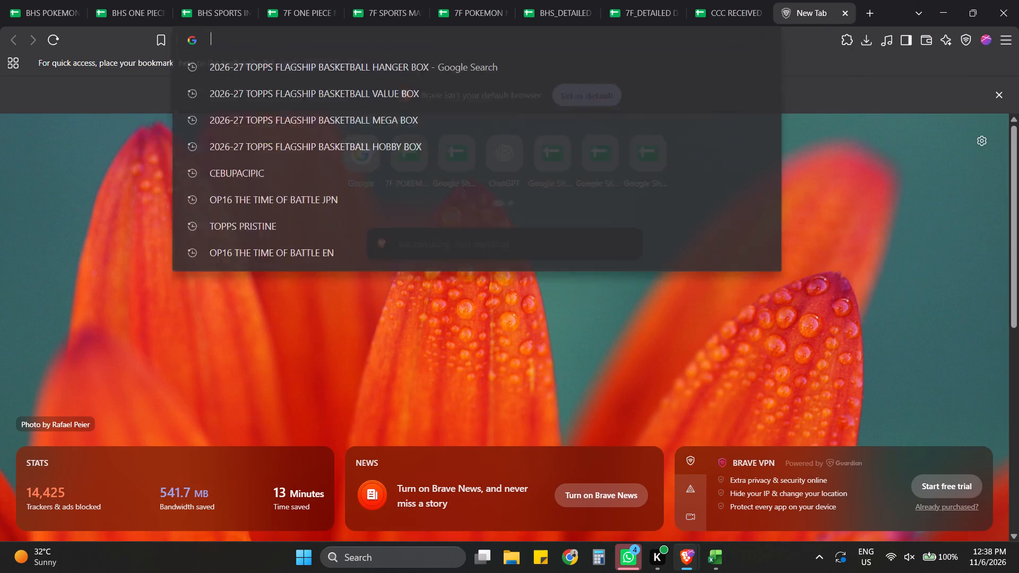
key("Return")
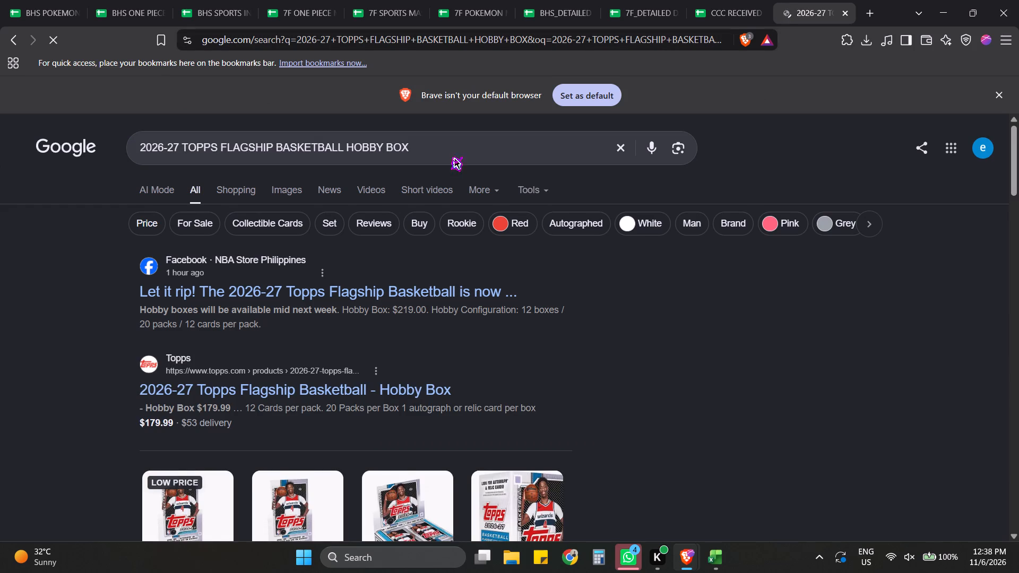
Open the Checklist Insider picture of the hobby box from the image results and capture a screen snip cropped to the box.
scroll(447, 168, "down", 4)
scroll(386, 274, "down", 3)
scroll(340, 214, "up", 3)
scroll(258, 177, "up", 5)
left_click(277, 191)
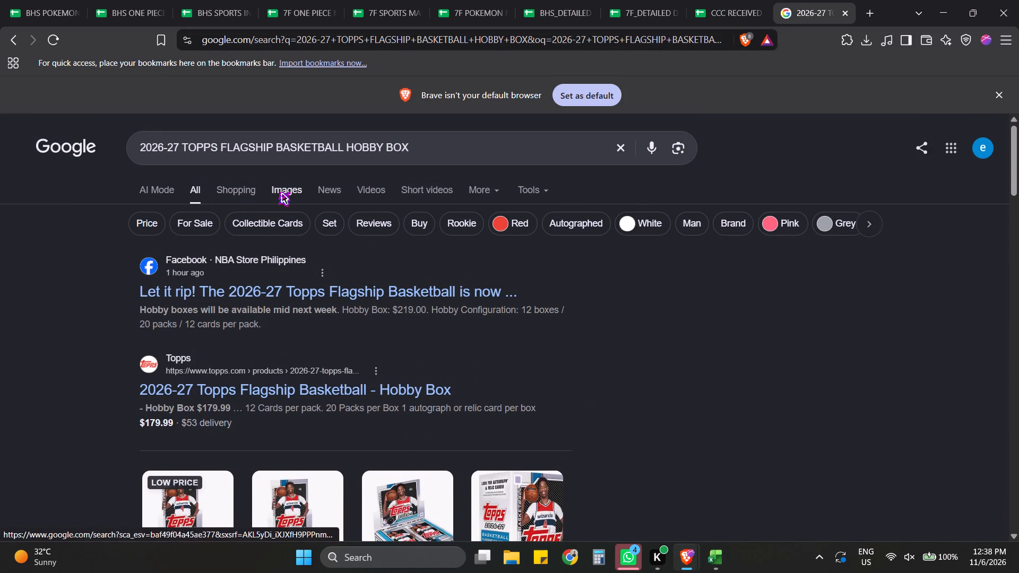
scroll(581, 251, "down", 2)
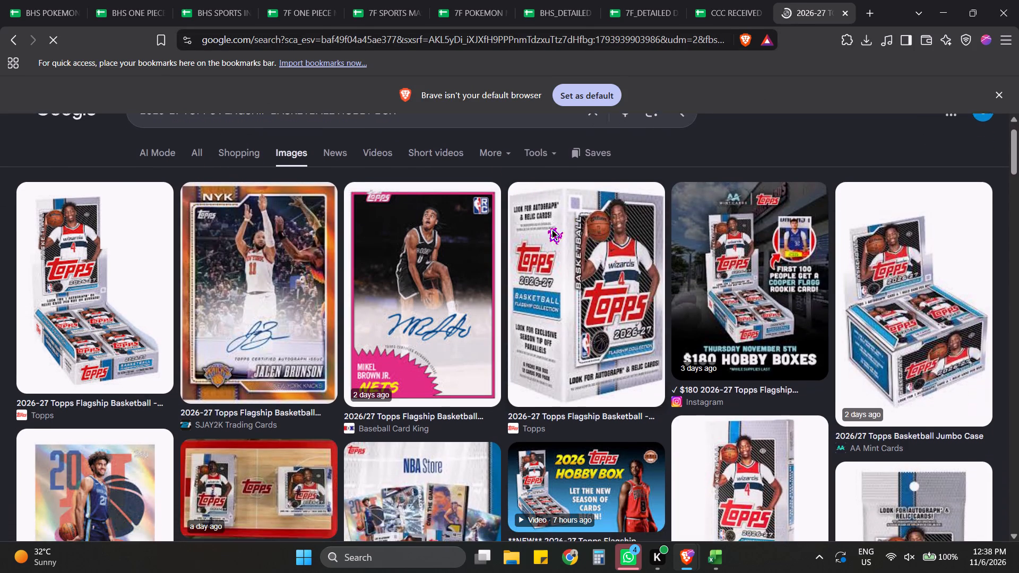
scroll(532, 244, "down", 5)
left_click(785, 389)
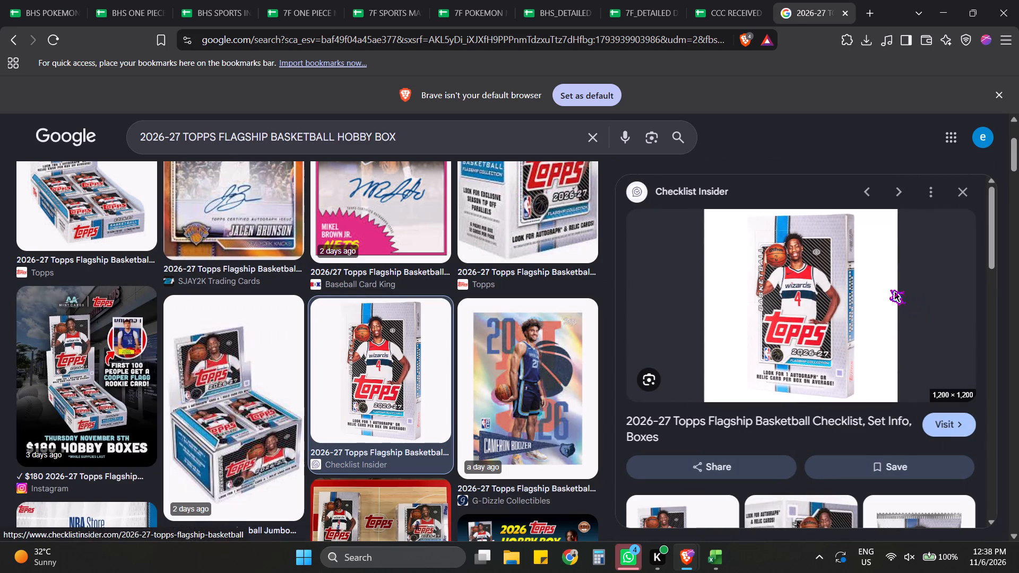
key("shift+super+s")
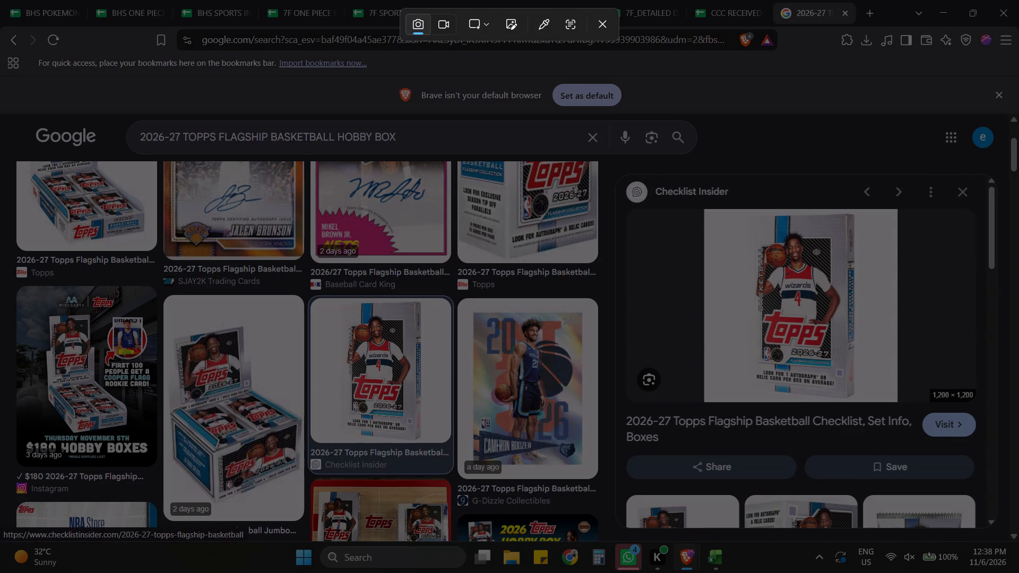
left_click_drag(743, 214, 868, 398)
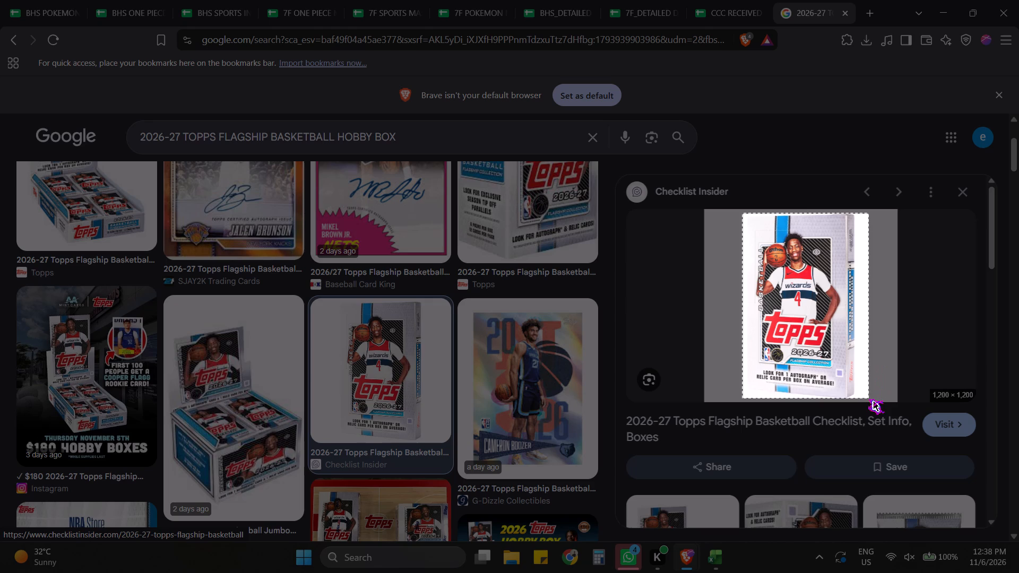
left_click_drag(868, 398, 867, 400)
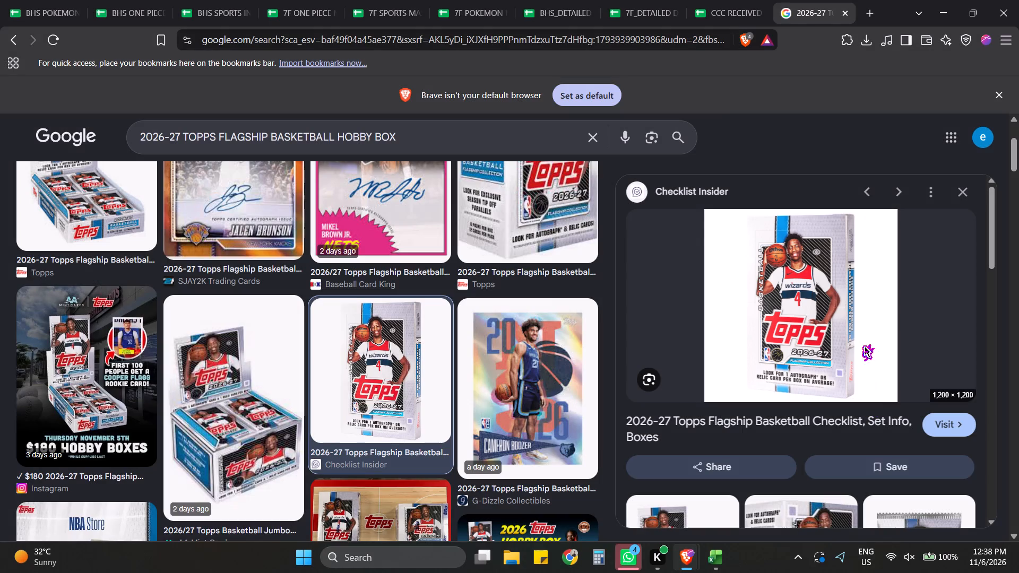
Paste the HOBBY BOX snip into its PHOTOS cell B46 on the 7F SPORTS MASTERLIST, placed inside the cell.
left_click(384, 5)
scroll(192, 376, "down", 1)
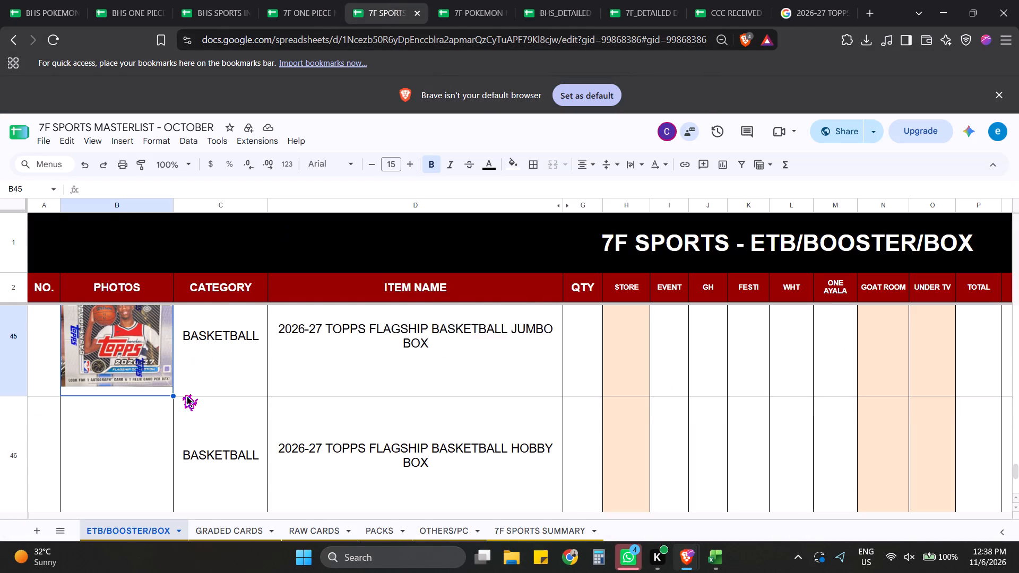
scroll(182, 394, "down", 1)
left_click(132, 414)
key("ctrl+v")
left_click(191, 384)
left_click(236, 497)
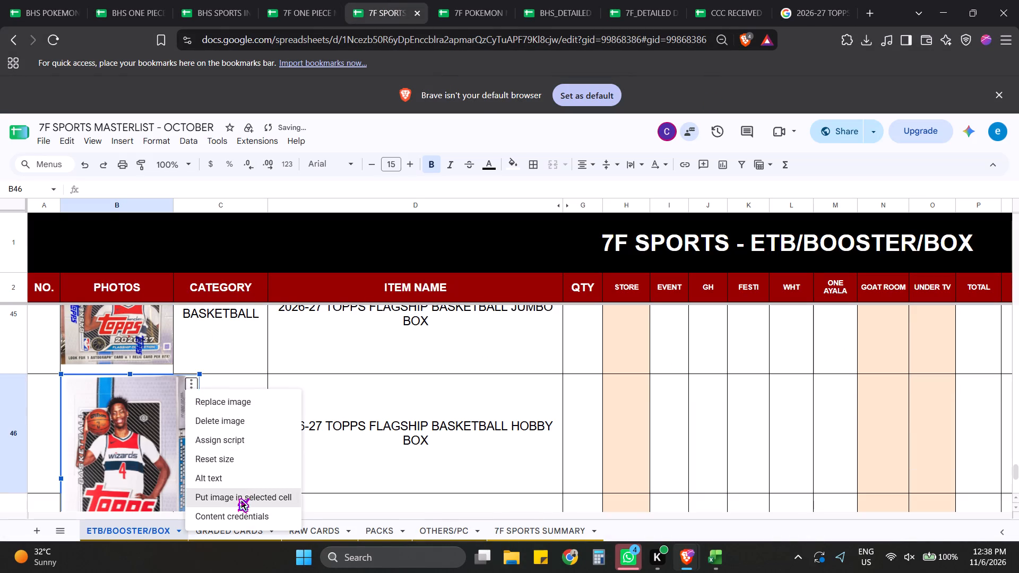
scroll(355, 383, "down", 7)
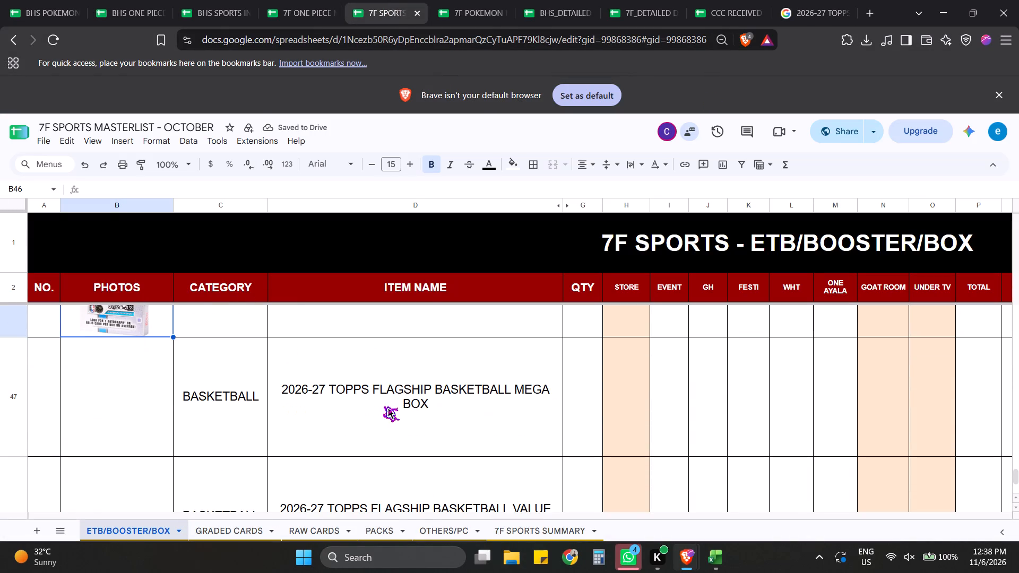
Put the MEGA BOX photo in B5 over the cells on CCC RECEIVED ITEMS' November 5 GH sheet.
left_click(737, 0)
scroll(287, 343, "down", 2)
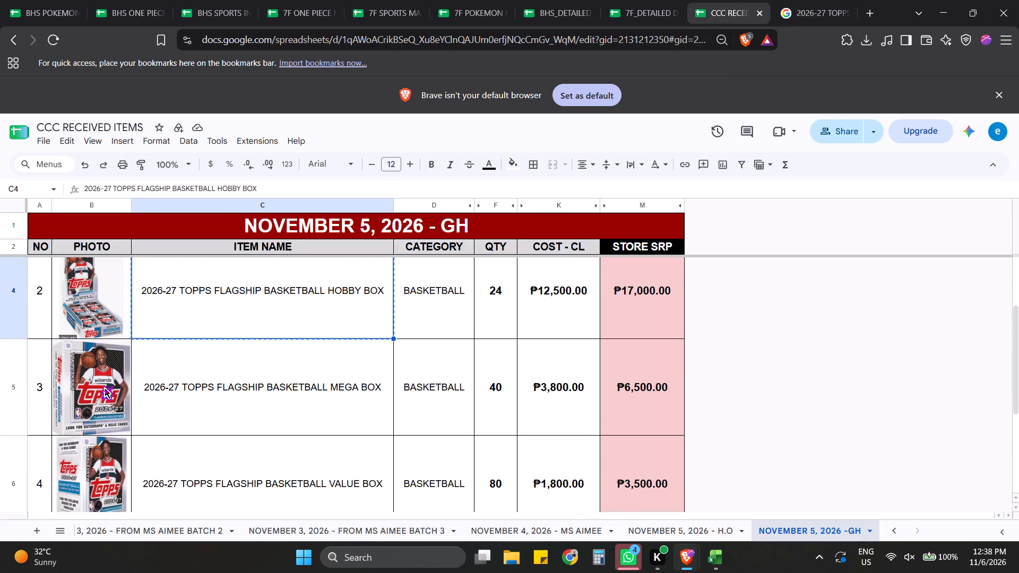
left_click(100, 386)
left_click(211, 378)
left_click(104, 380)
right_click(104, 380)
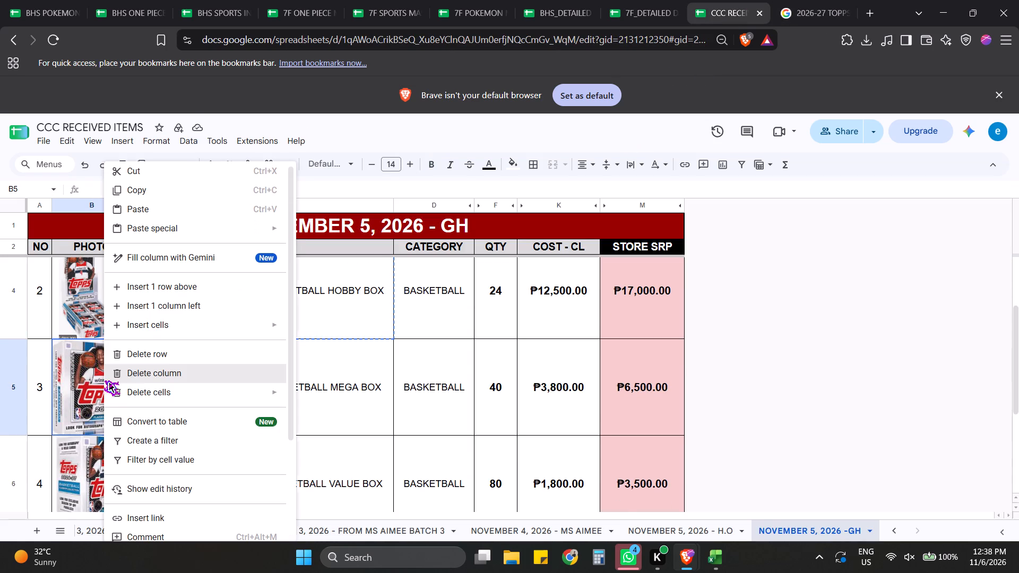
scroll(241, 503, "down", 6)
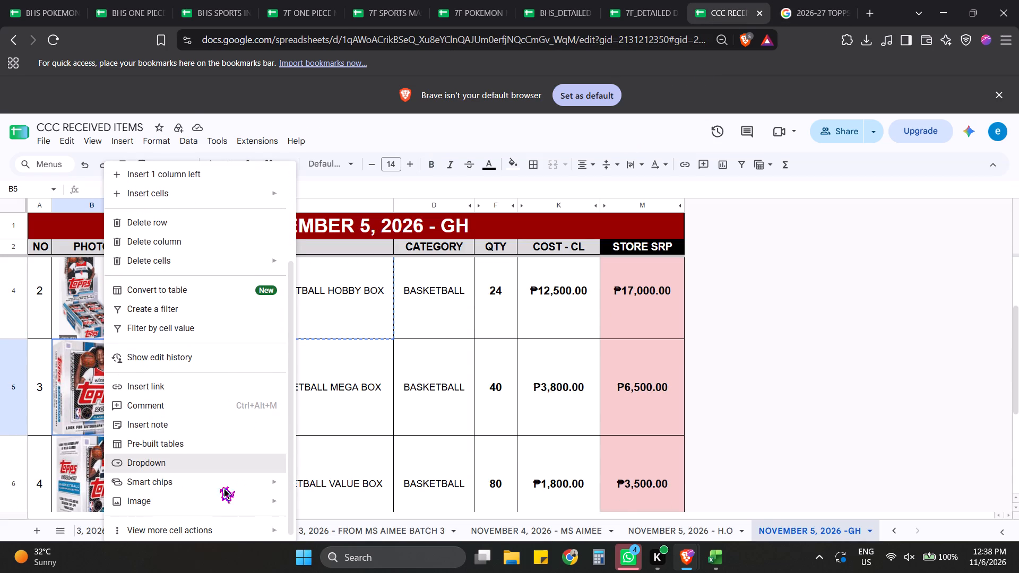
scroll(227, 496, "down", 2)
left_click(351, 476)
left_click(367, 394)
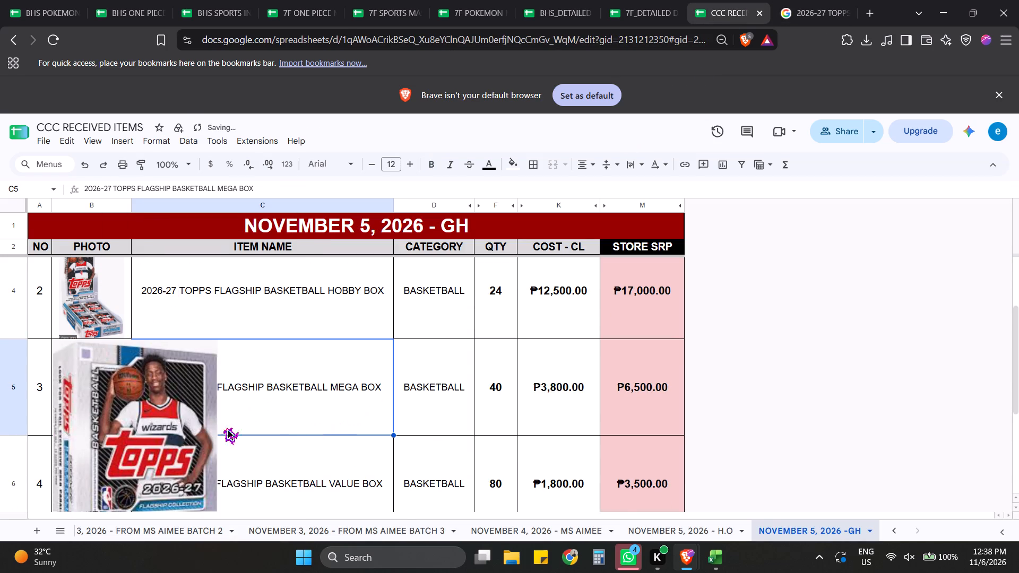
Capture a screen snip of the whole enlarged MEGA BOX photo, cropped to the picture's edges.
left_click(154, 425)
scroll(304, 386, "down", 4)
scroll(326, 389, "up", 2)
left_click(327, 386)
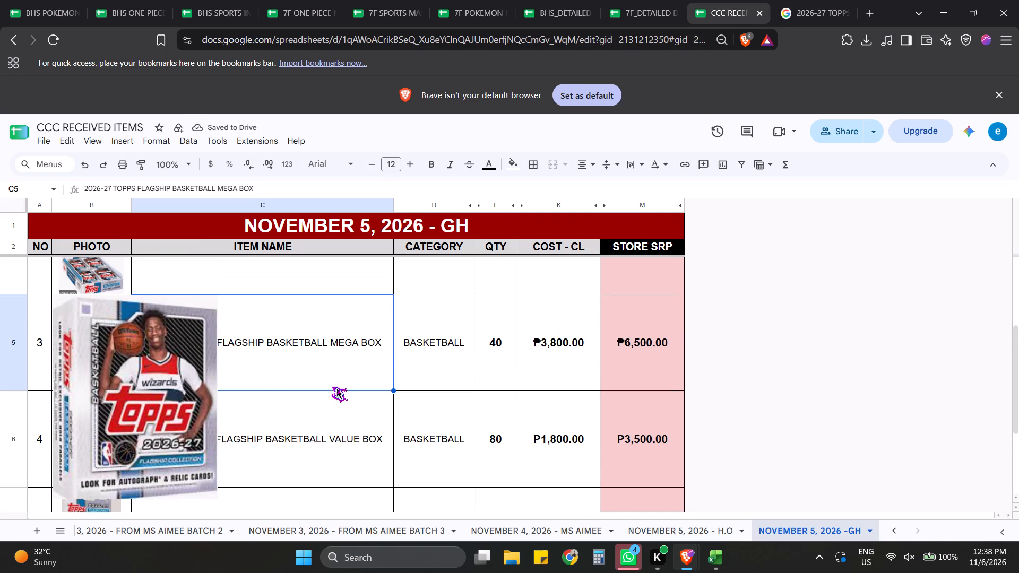
key("shift+super+s")
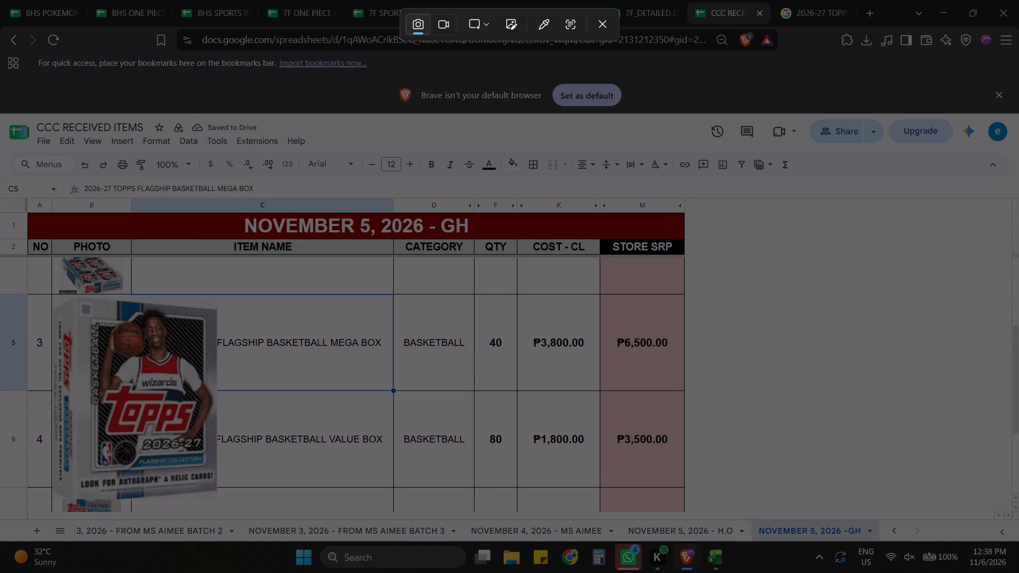
left_click_drag(53, 294, 214, 508)
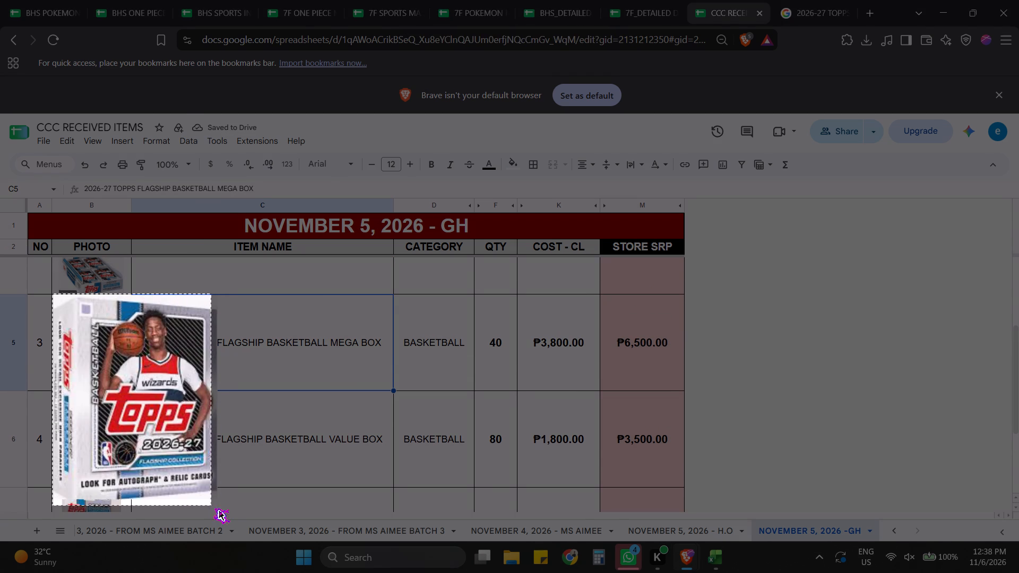
left_click_drag(214, 508, 224, 507)
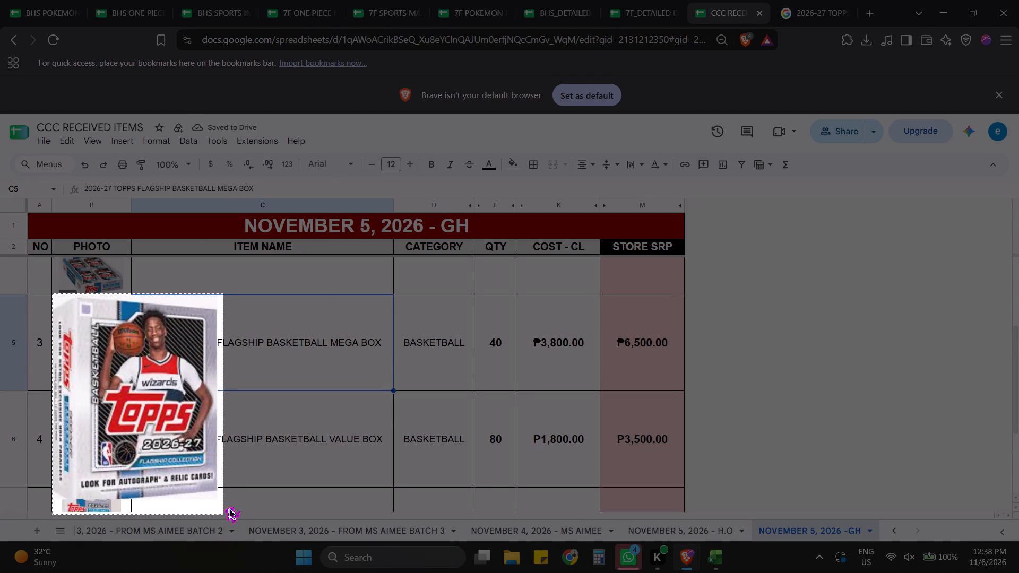
left_click_drag(224, 507, 220, 500)
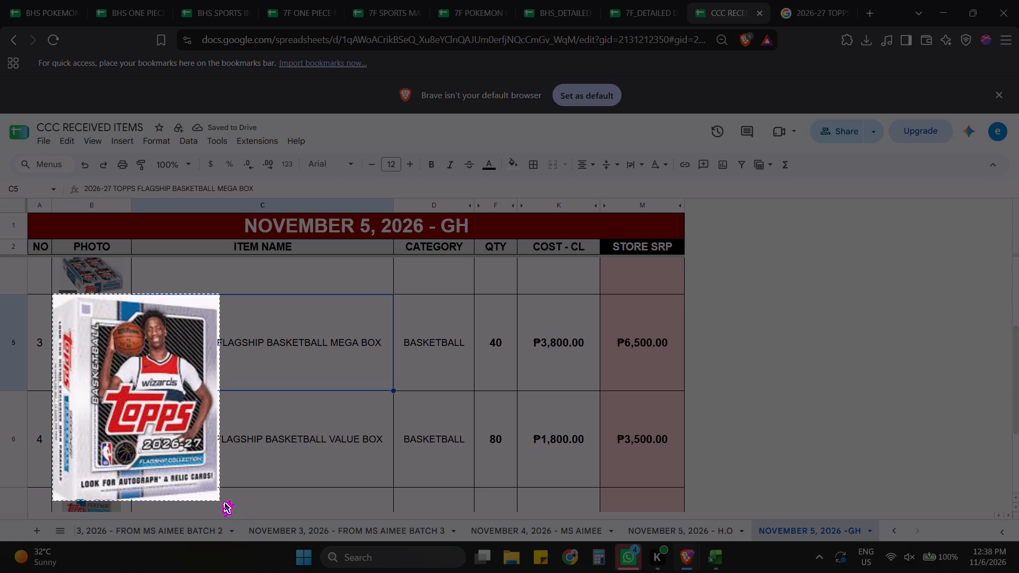
left_click_drag(220, 500, 219, 500)
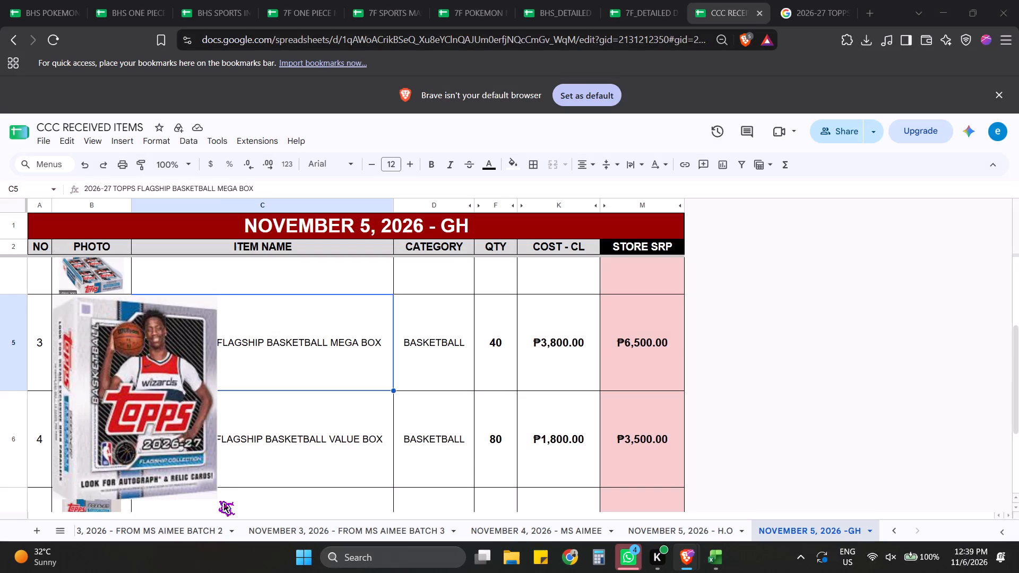
Undo placing the MEGA BOX photo over the cells in CCC RECEIVED ITEMS.
left_click(359, 454)
left_click(182, 357)
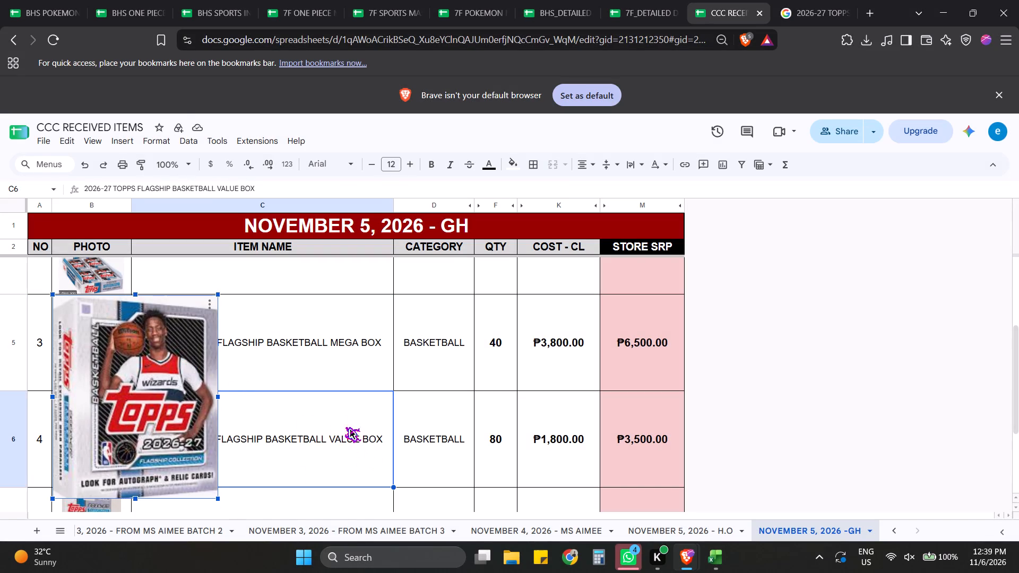
key("ctrl+z")
left_click(299, 421)
Paste the MEGA BOX snip into its PHOTOS cell B47 on the 7F SPORTS MASTERLIST, placed inside the cell.
left_click(457, 0)
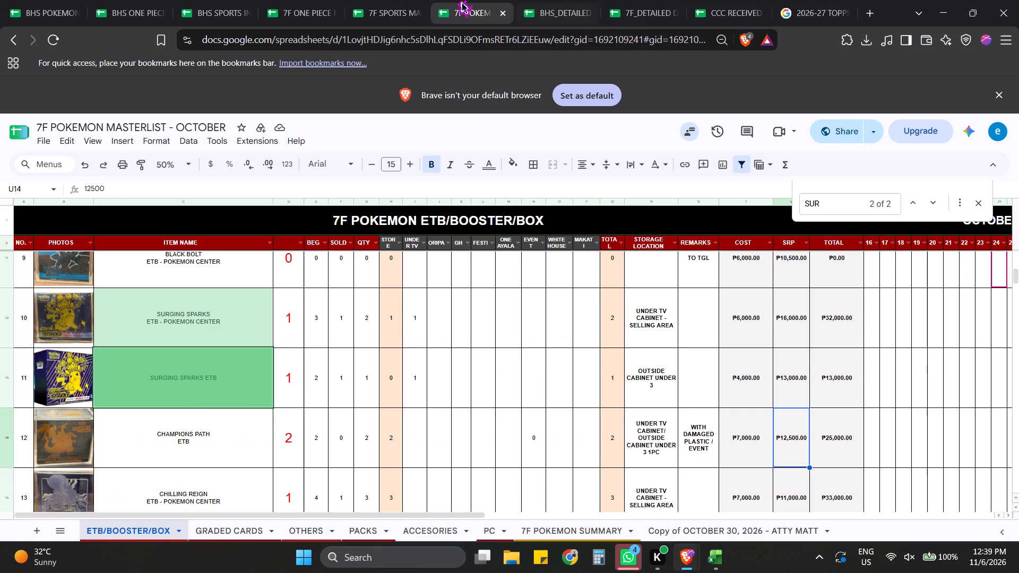
left_click(390, 0)
left_click(118, 428)
key("ctrl+v")
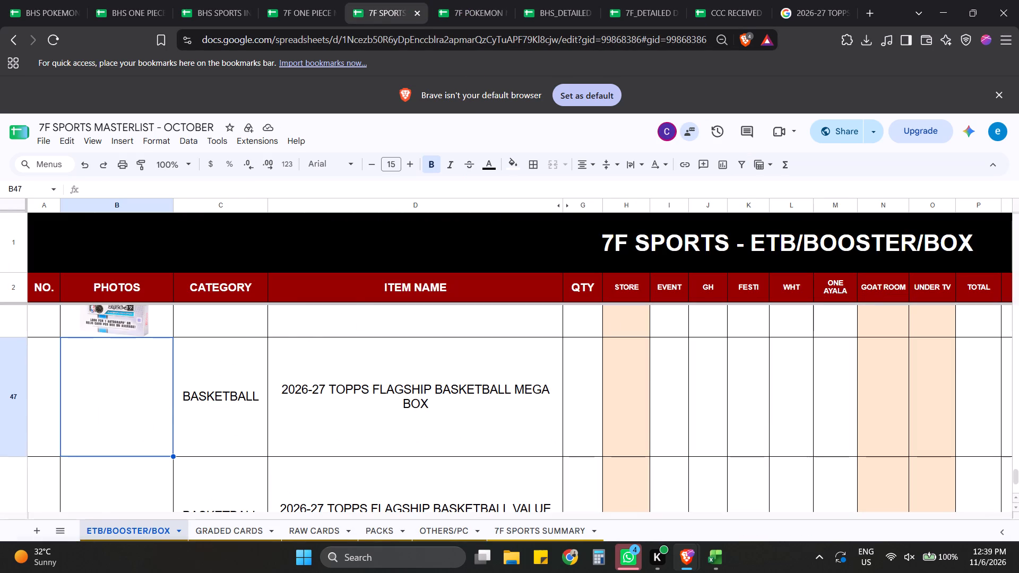
left_click(237, 349)
left_click(274, 460)
Put the VALUE BOX photo in B6 over the cells on CCC RECEIVED ITEMS' November 5 GH sheet.
scroll(237, 391, "down", 5)
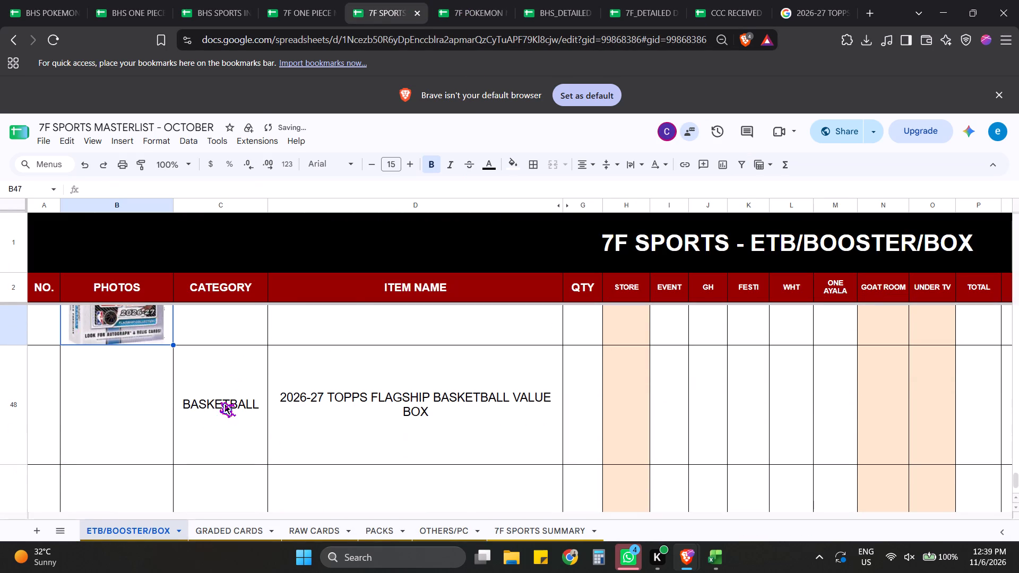
left_click(162, 406)
left_click(359, 394)
left_click(751, 0)
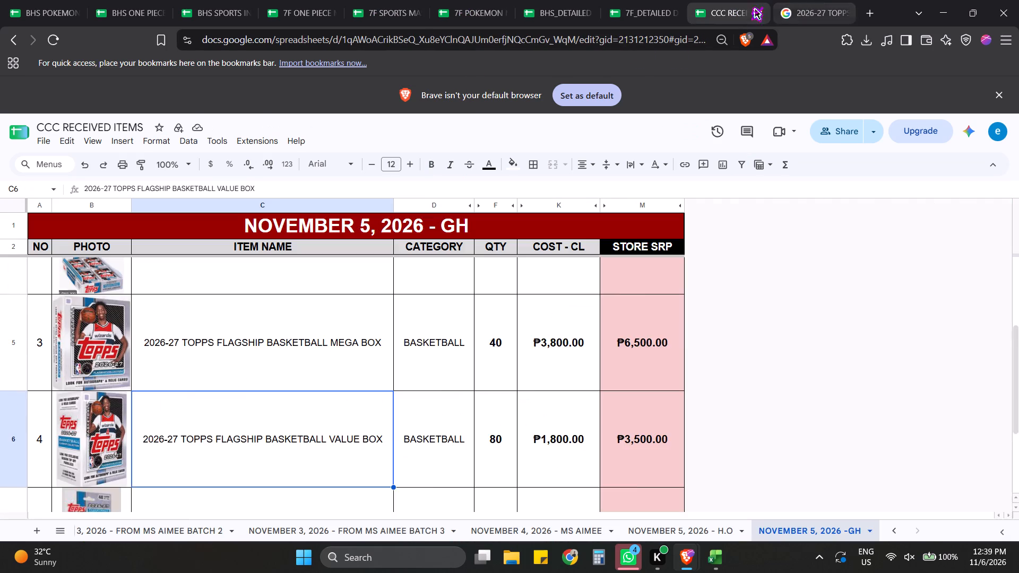
scroll(332, 317, "down", 4)
left_click(78, 369)
scroll(271, 397, "up", 3)
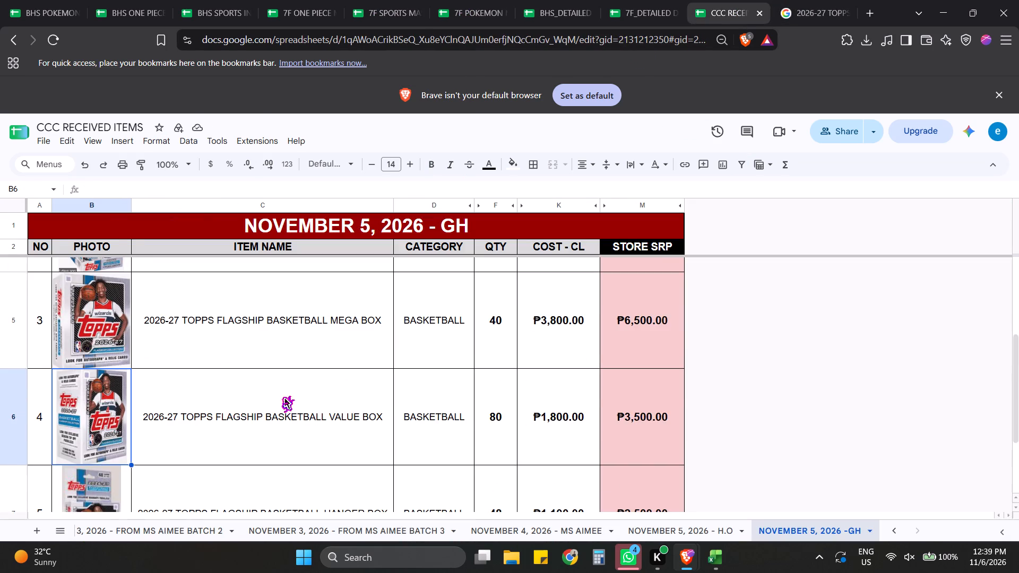
scroll(252, 392, "down", 1)
right_click(106, 378)
scroll(244, 492, "down", 1)
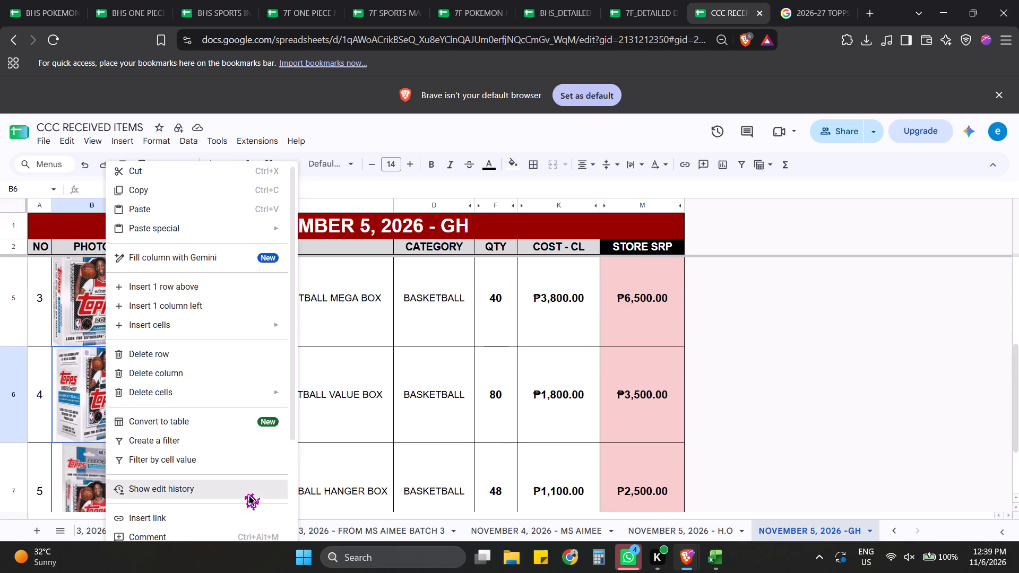
scroll(244, 493, "down", 6)
left_click(223, 505)
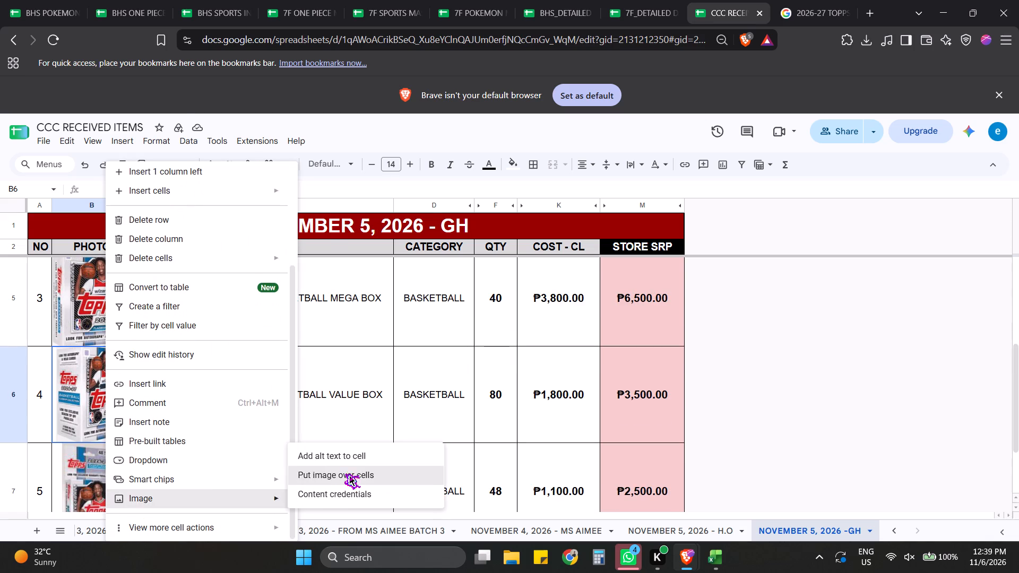
left_click(344, 473)
Capture a screen snip of the whole enlarged VALUE BOX photo, cropped to the picture's edges.
scroll(337, 394, "down", 3)
scroll(263, 403, "up", 1)
key("shift+super+s")
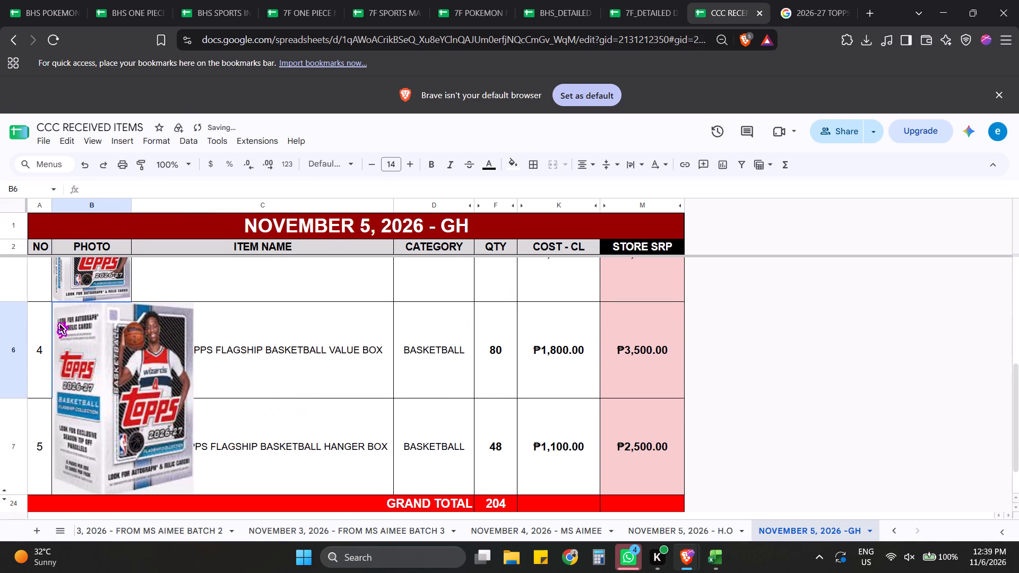
left_click_drag(53, 302, 175, 396)
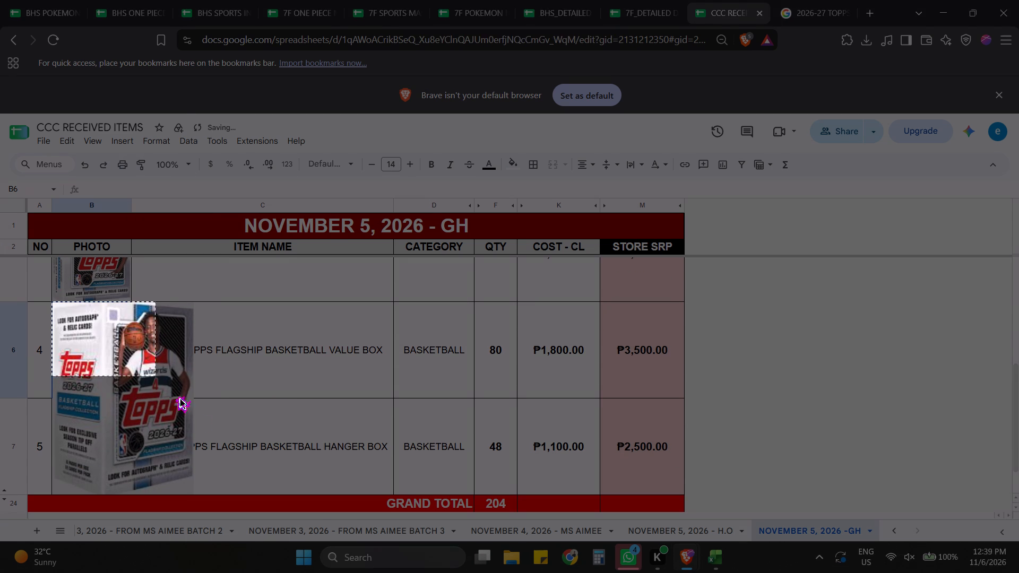
left_click_drag(175, 396, 192, 486)
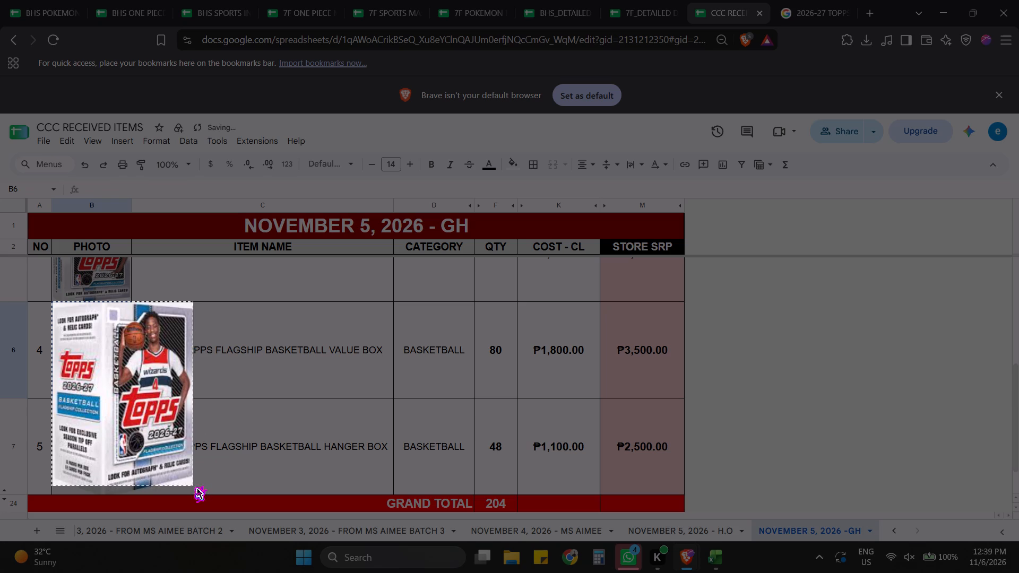
left_click_drag(192, 486, 192, 494)
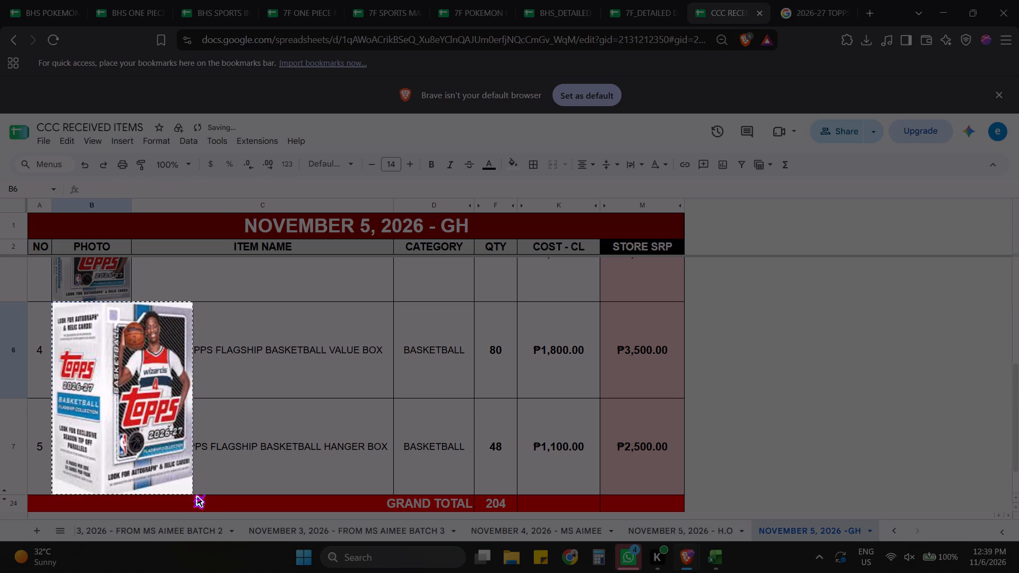
left_click_drag(192, 494, 193, 494)
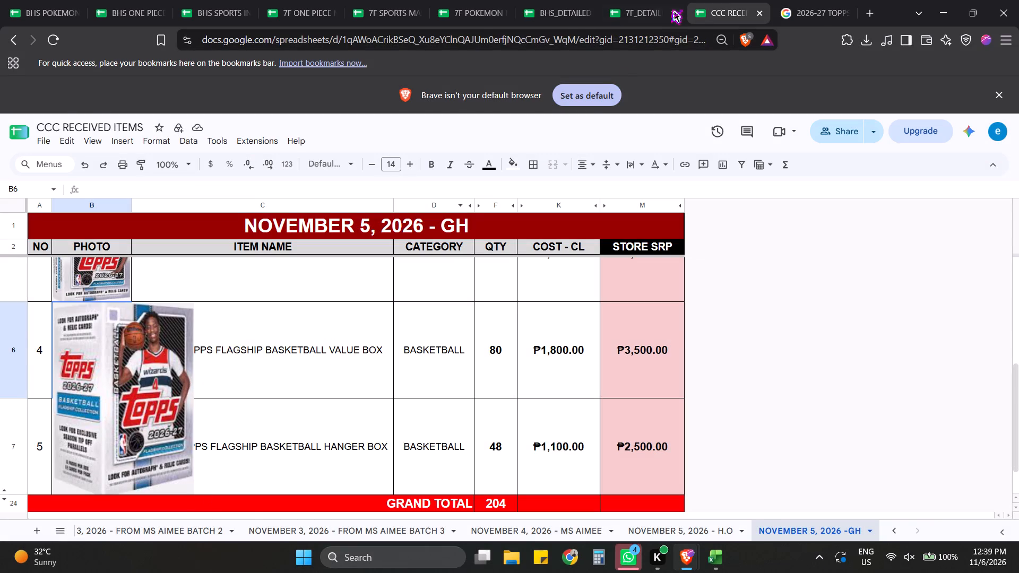
Paste the VALUE BOX snip into its PHOTOS cell B48 on the 7F SPORTS MASTERLIST, placed inside the cell.
left_click(642, 0)
left_click(725, 0)
left_click(395, 0)
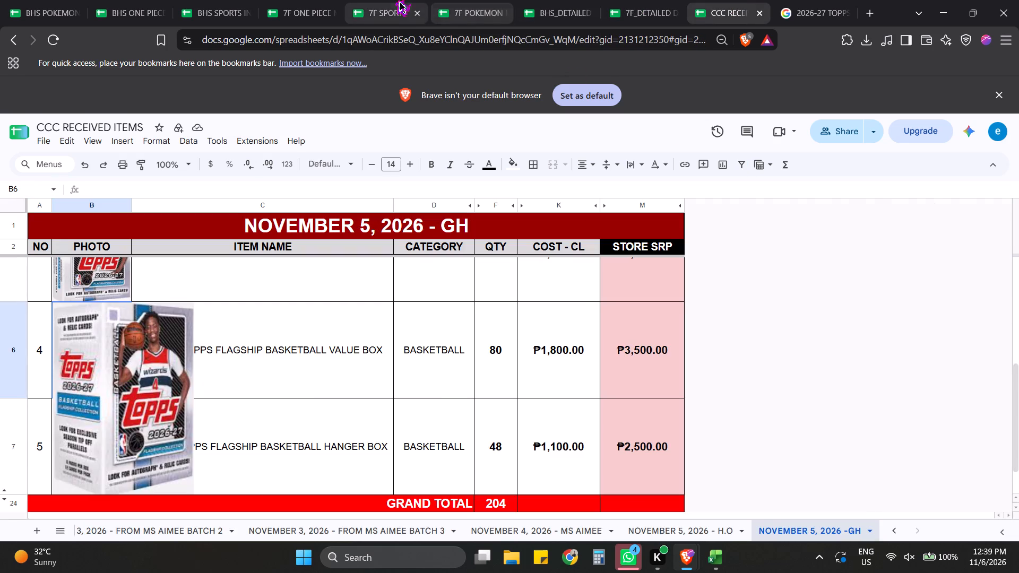
left_click(104, 400)
key("ctrl+v")
double_click(204, 357)
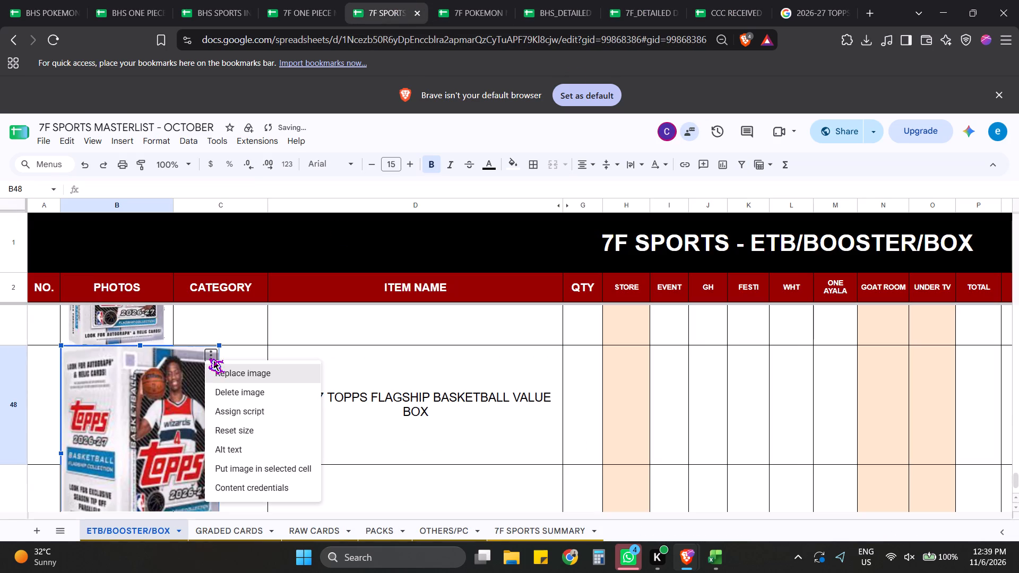
left_click(254, 471)
left_click(297, 386)
Undo placing the VALUE BOX photo over the cells in CCC RECEIVED ITEMS.
left_click(718, 0)
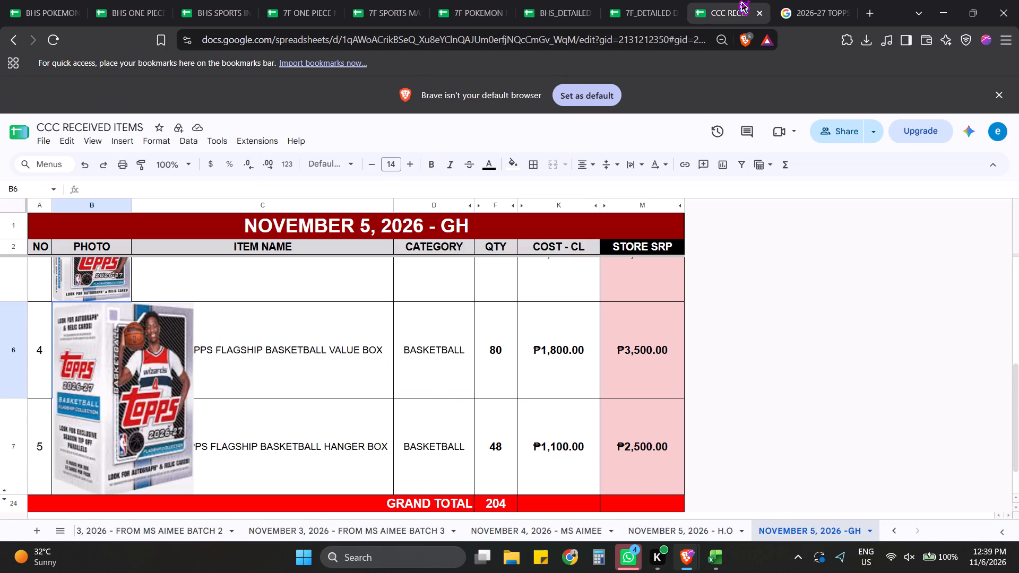
left_click(192, 344)
left_click(283, 389)
key("ctrl+z")
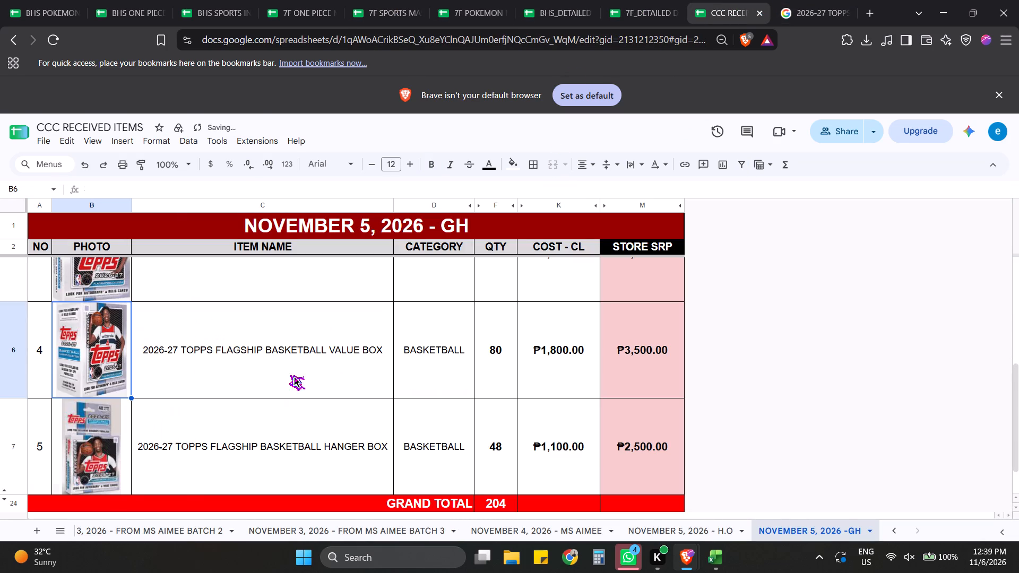
Put the HANGER BOX photo in B7 over the cells and move it over the ITEM NAME column, with the whole picture in view.
left_click(102, 446)
scroll(253, 346, "down", 5)
right_click(59, 394)
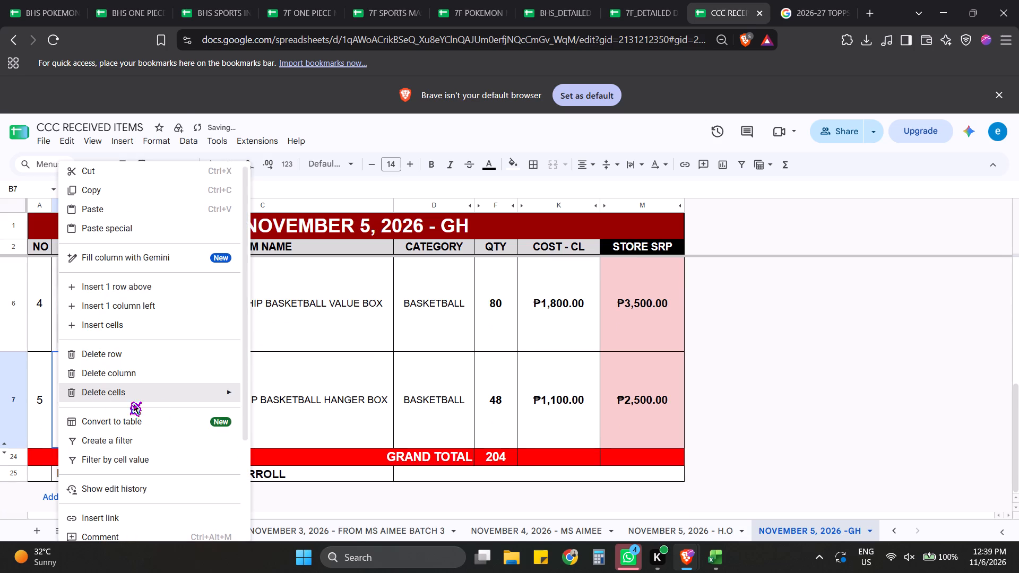
left_click(167, 493)
right_click(86, 416)
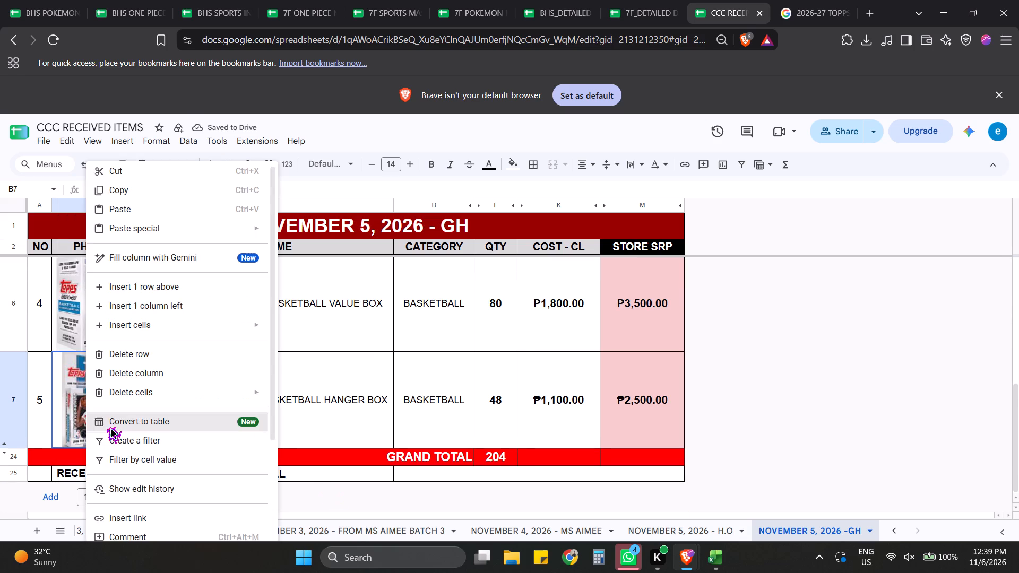
scroll(211, 489, "down", 5)
left_click(201, 522)
left_click(316, 496)
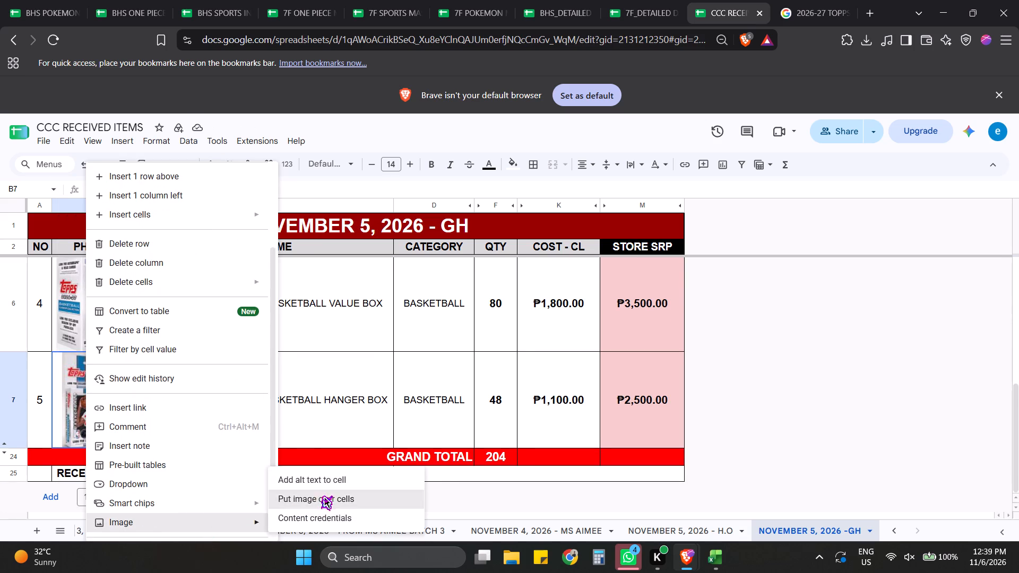
scroll(326, 430, "down", 9)
scroll(808, 394, "down", 2)
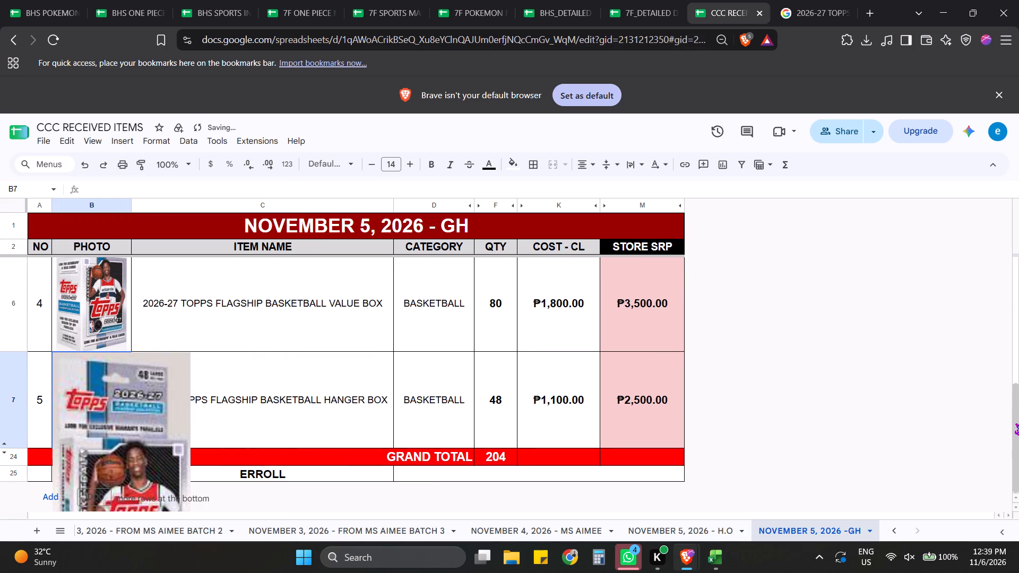
left_click(96, 429)
left_click_drag(115, 449, 274, 446)
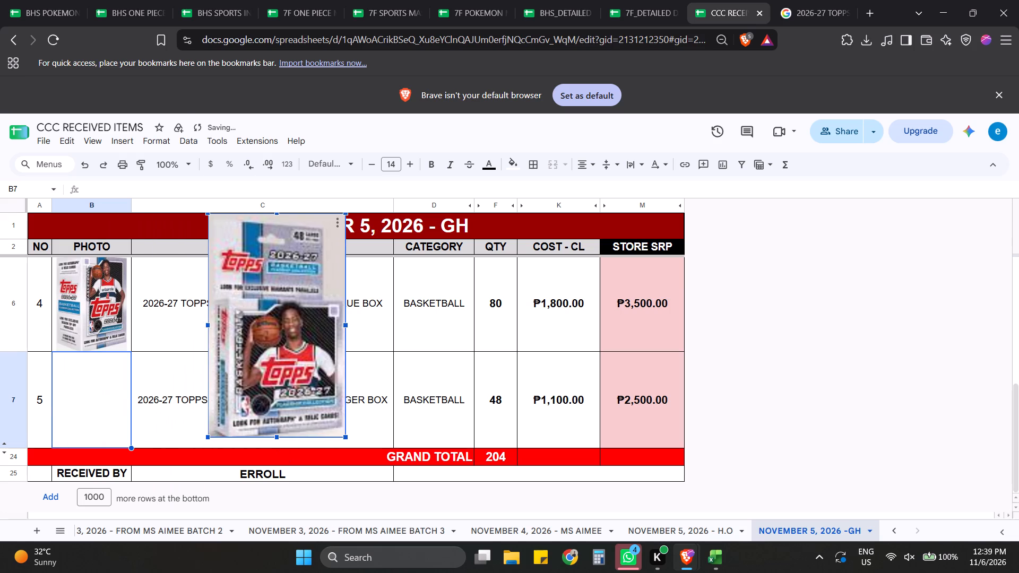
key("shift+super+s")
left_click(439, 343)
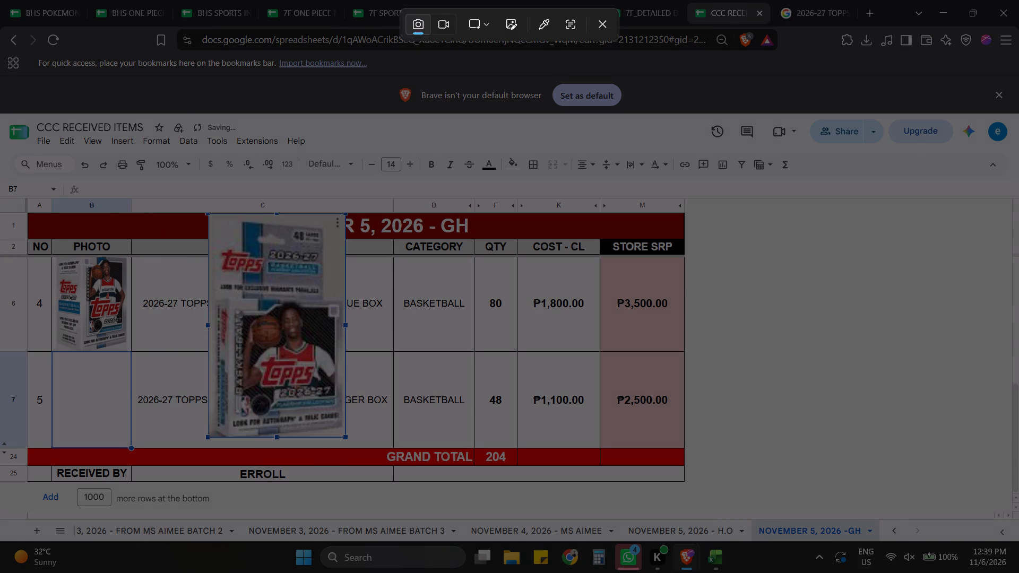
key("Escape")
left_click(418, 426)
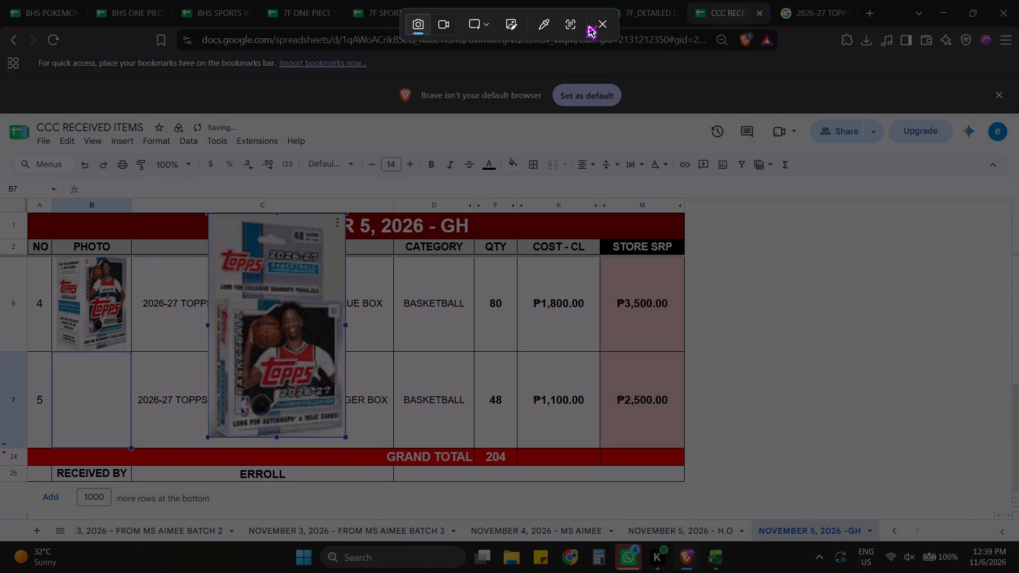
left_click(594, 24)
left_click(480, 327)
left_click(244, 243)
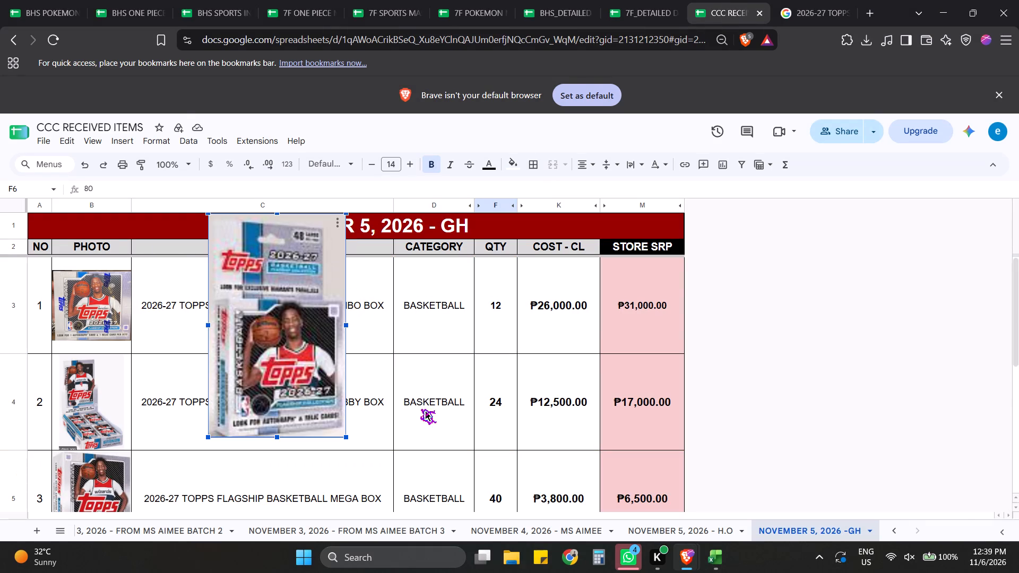
Deselect the enlarged HANGER BOX photo and capture a screen snip of it, cropped to the picture's edges.
left_click(454, 409)
key("shift+super+s")
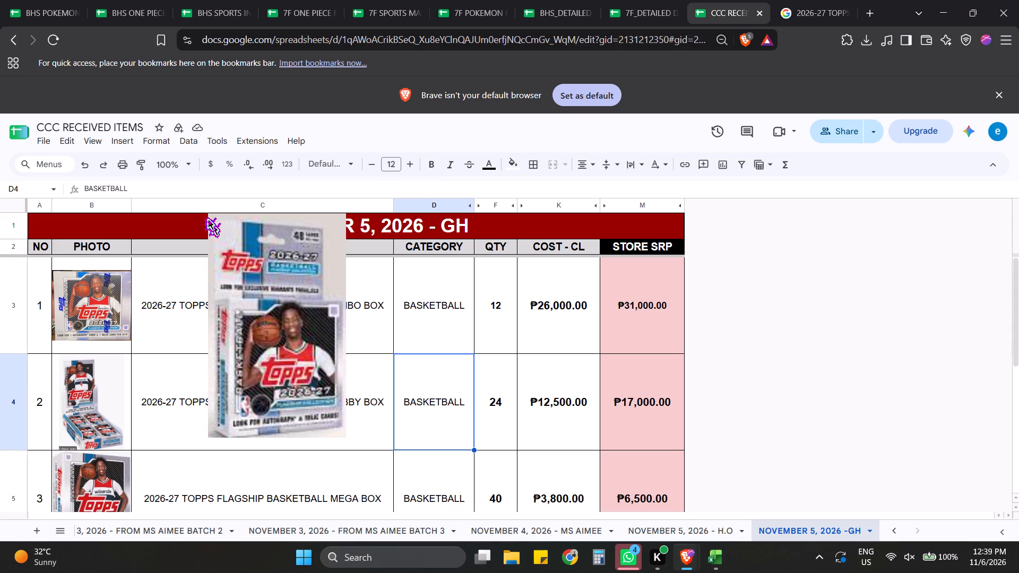
left_click_drag(209, 213, 343, 446)
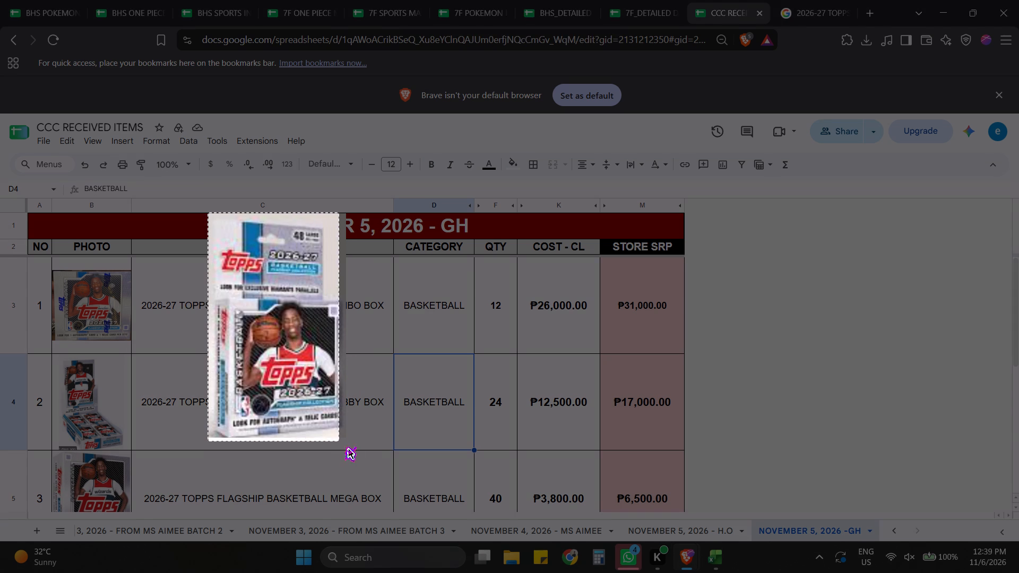
left_click_drag(343, 446, 346, 439)
Paste the HANGER BOX snip into its PHOTOS cell B49 on the 7F SPORTS MASTERLIST, placed inside the cell.
left_click(372, 16)
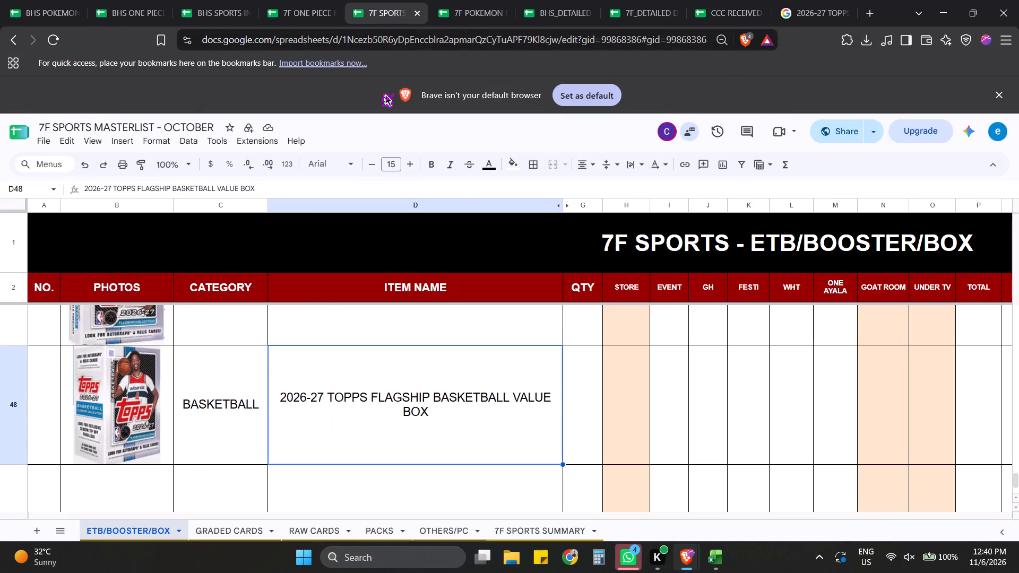
left_click(122, 492)
key("ctrl+v")
scroll(274, 419, "down", 4)
scroll(196, 345, "up", 3)
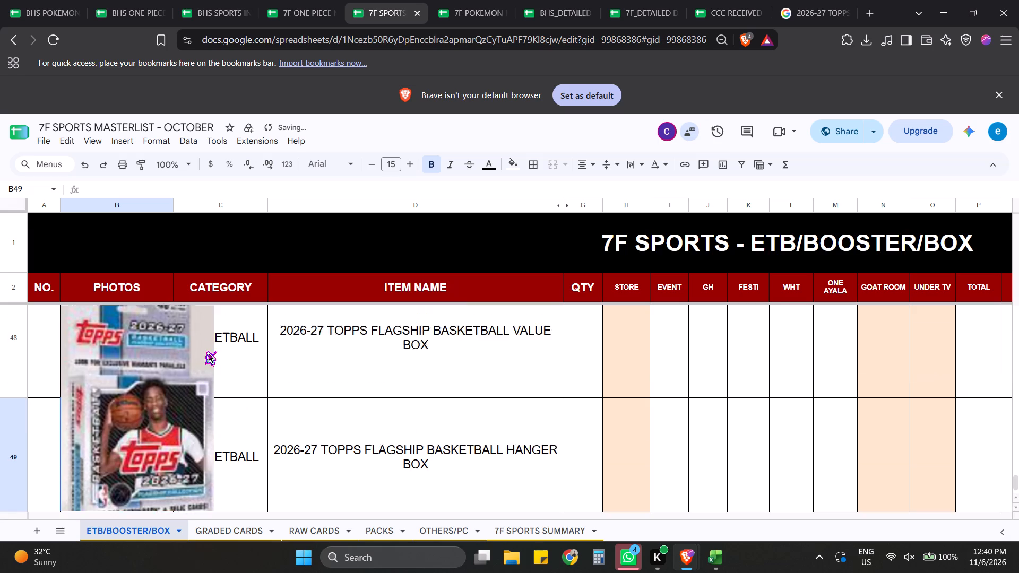
left_click(174, 380)
left_click(206, 333)
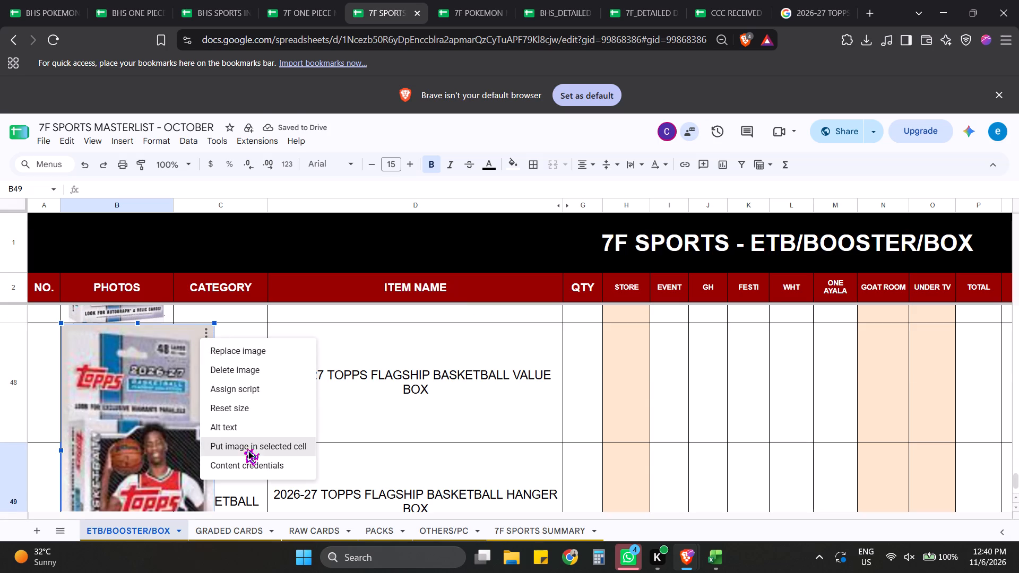
left_click(247, 448)
scroll(388, 349, "down", 3)
Undo moving the HANGER BOX photo and placing it over the cells in CCC RECEIVED ITEMS.
left_click(719, 0)
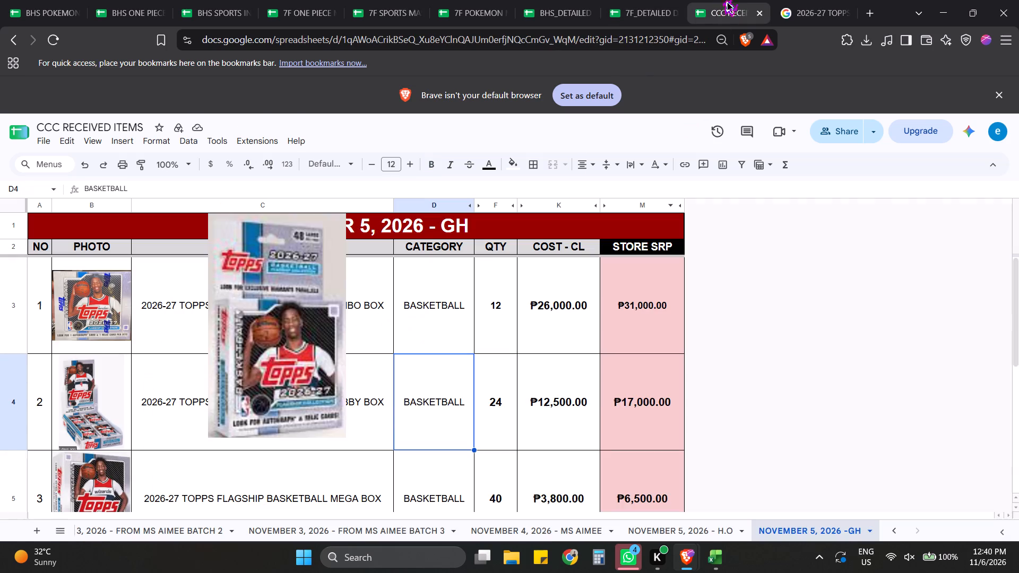
key("ctrl+z")
scroll(362, 377, "down", 6)
key("ctrl+z")
left_click(264, 388)
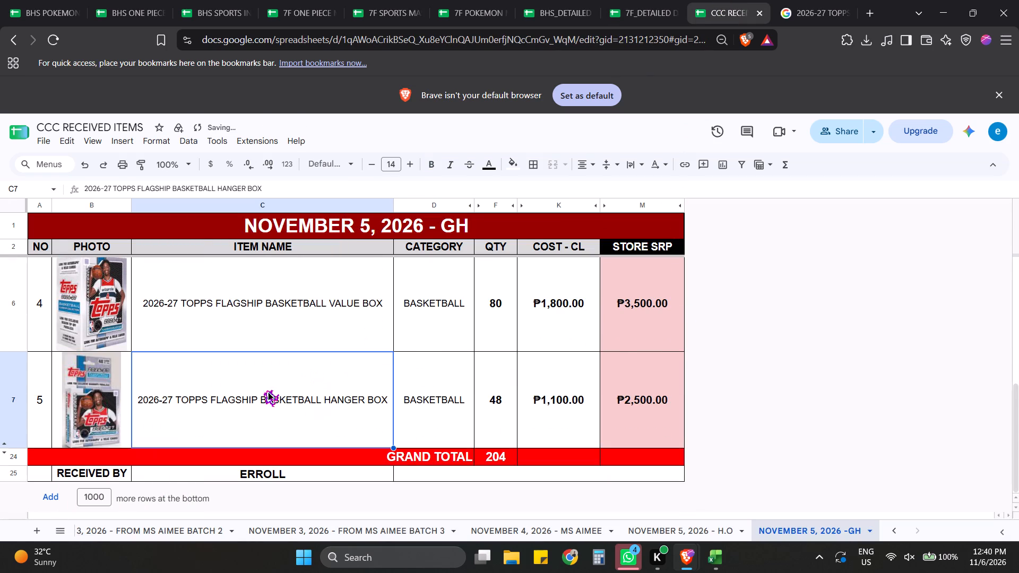
Review the Topps Flagship Basketball rows on the November 5 GH sheet, including their photos, quantities, costs and store SRPs.
scroll(382, 416, "up", 4)
scroll(531, 429, "down", 6)
scroll(524, 403, "up", 4)
scroll(511, 409, "down", 3)
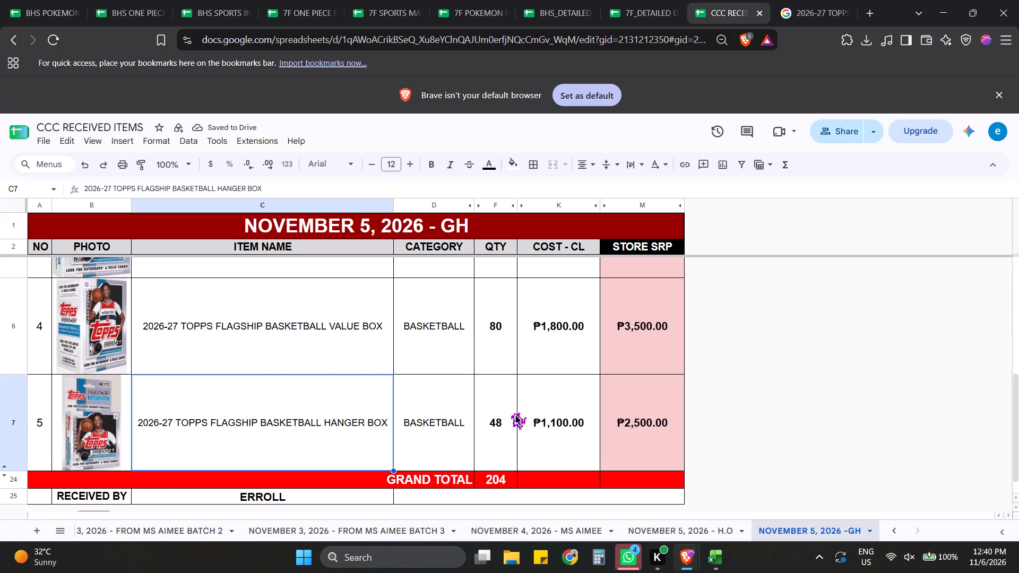
scroll(511, 413, "down", 6)
left_click(563, 400)
scroll(591, 400, "up", 11)
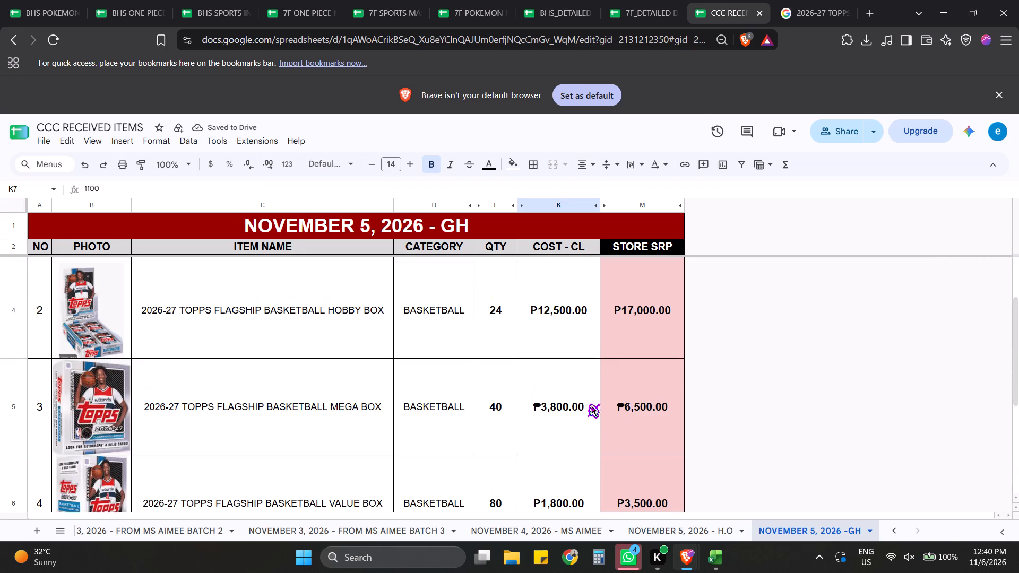
scroll(590, 394, "up", 6)
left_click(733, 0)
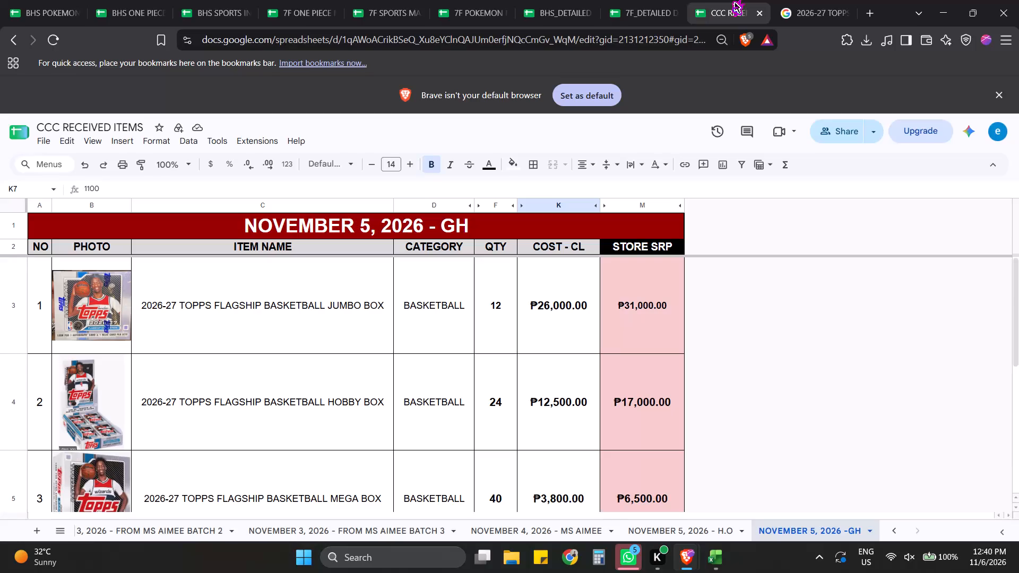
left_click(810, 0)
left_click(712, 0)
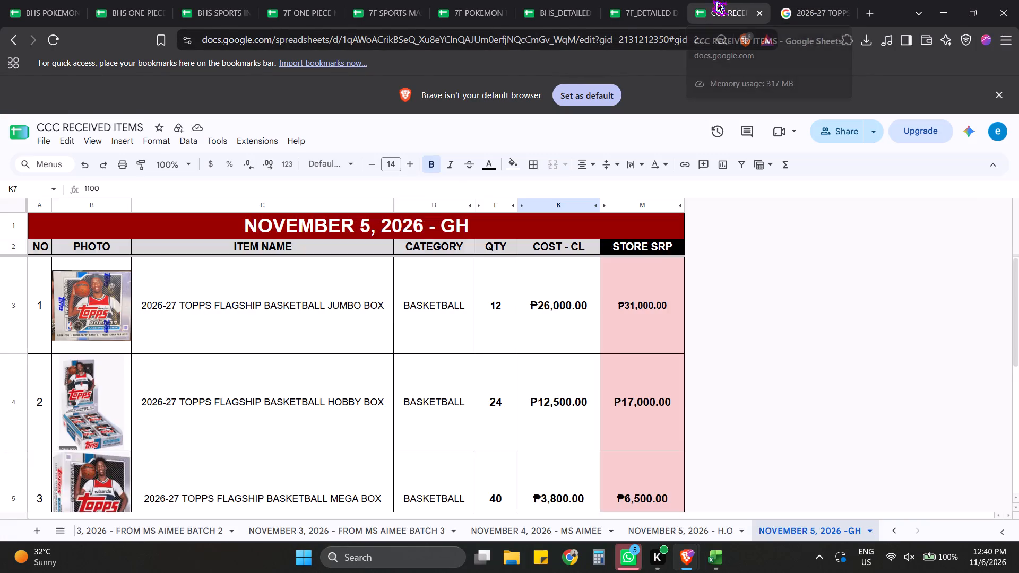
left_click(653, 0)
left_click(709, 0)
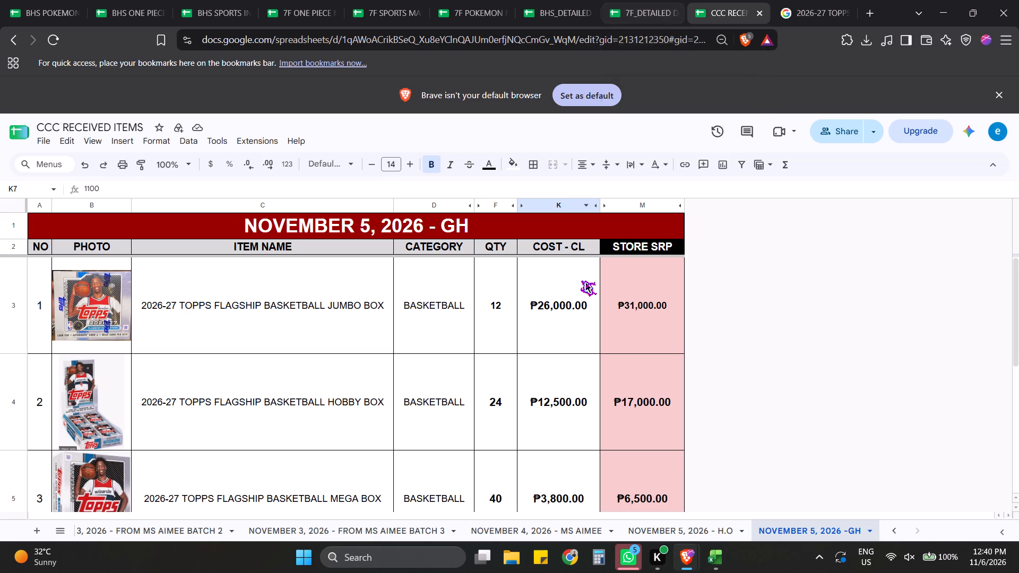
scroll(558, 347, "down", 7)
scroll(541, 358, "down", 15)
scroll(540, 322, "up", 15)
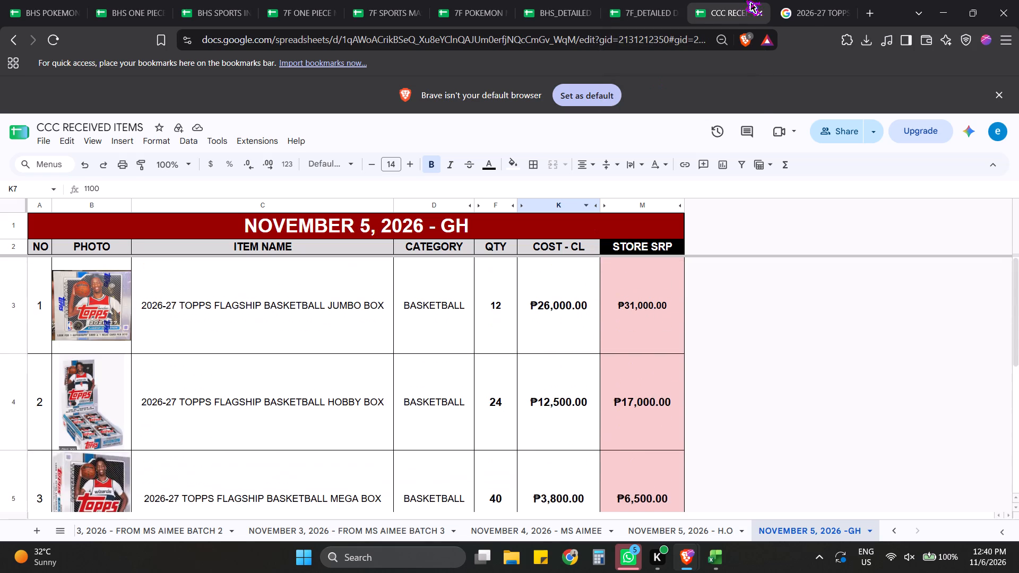
Switch to 7F SPORTS MASTERLIST and review the Topps Flagship Basketball rows and the entries above them.
left_click(637, 0)
left_click(562, 0)
left_click(483, 0)
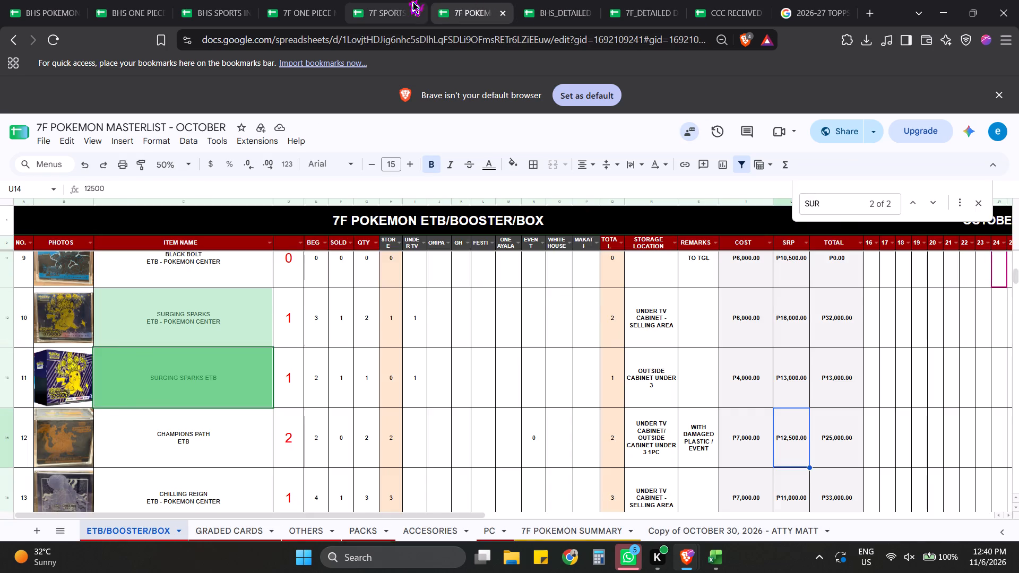
left_click(408, 0)
left_click_drag(464, 417, 471, 416)
left_click(681, 431)
scroll(669, 427, "up", 11)
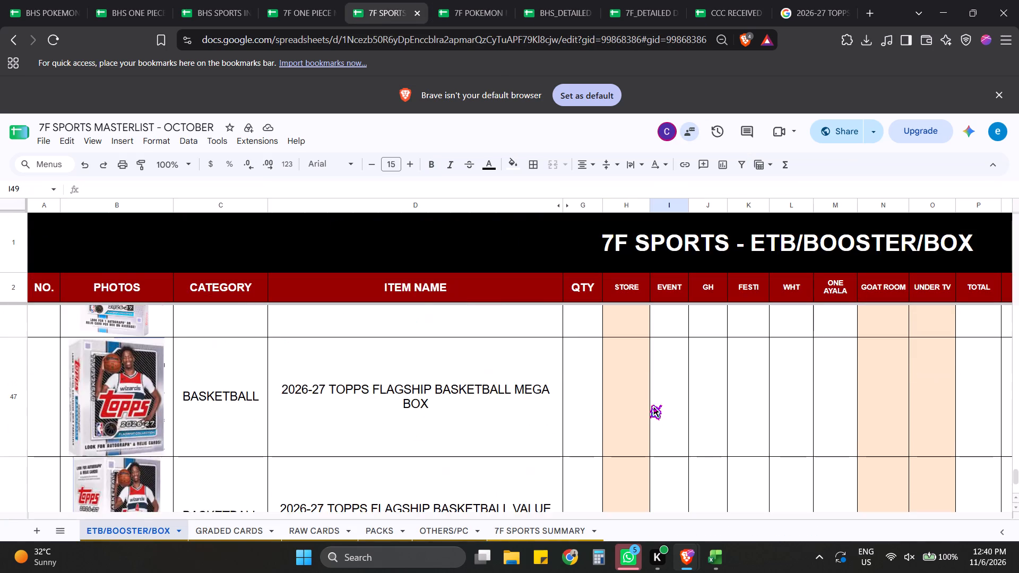
scroll(649, 404, "up", 16)
scroll(627, 395, "down", 7)
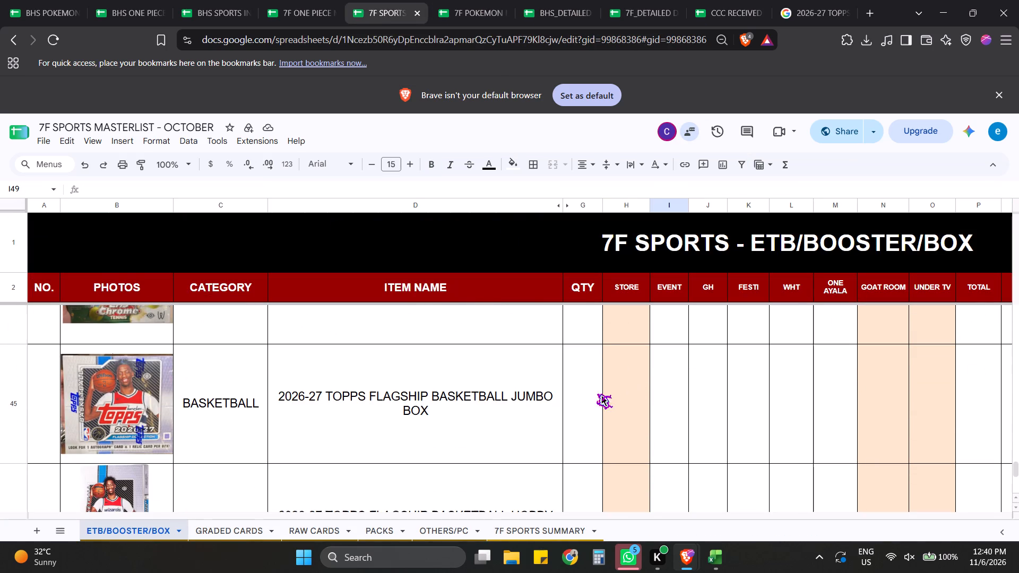
scroll(593, 403, "down", 6)
scroll(598, 407, "up", 8)
scroll(643, 414, "down", 6)
scroll(702, 409, "up", 5)
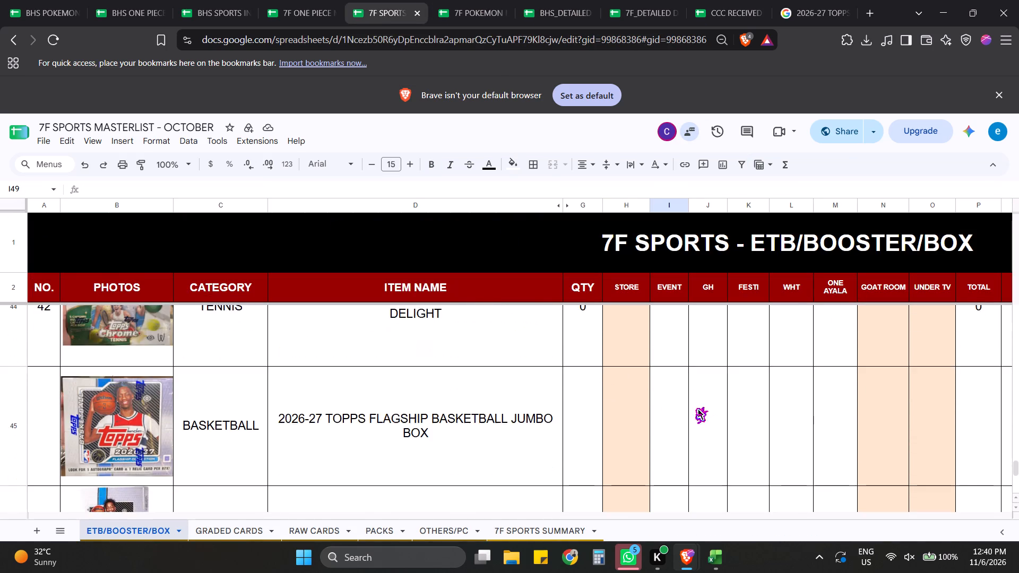
scroll(693, 407, "up", 4)
scroll(642, 407, "up", 2)
scroll(598, 439, "up", 3)
scroll(640, 443, "down", 3)
scroll(646, 431, "up", 4)
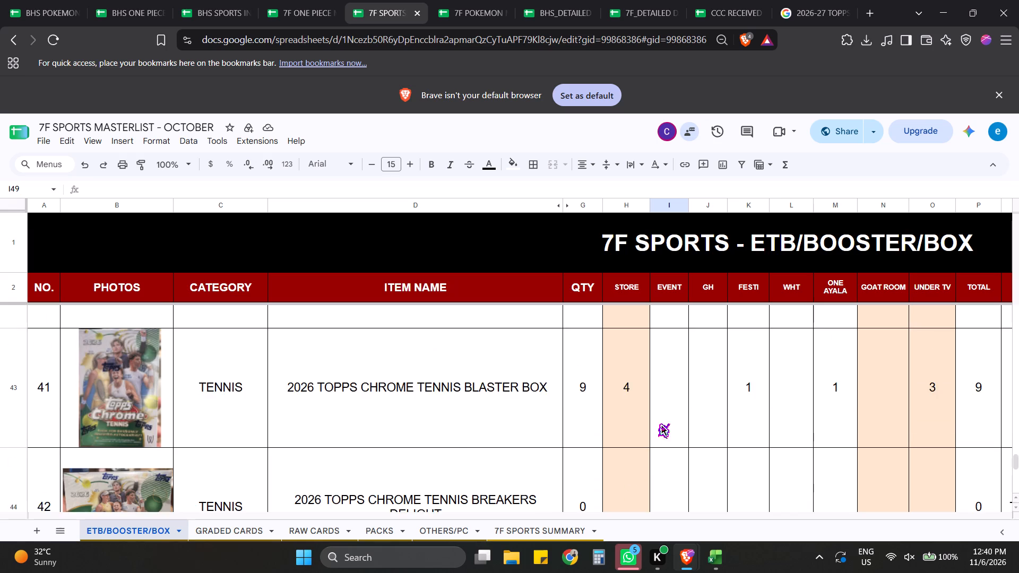
left_click(660, 414)
scroll(697, 416, "up", 18)
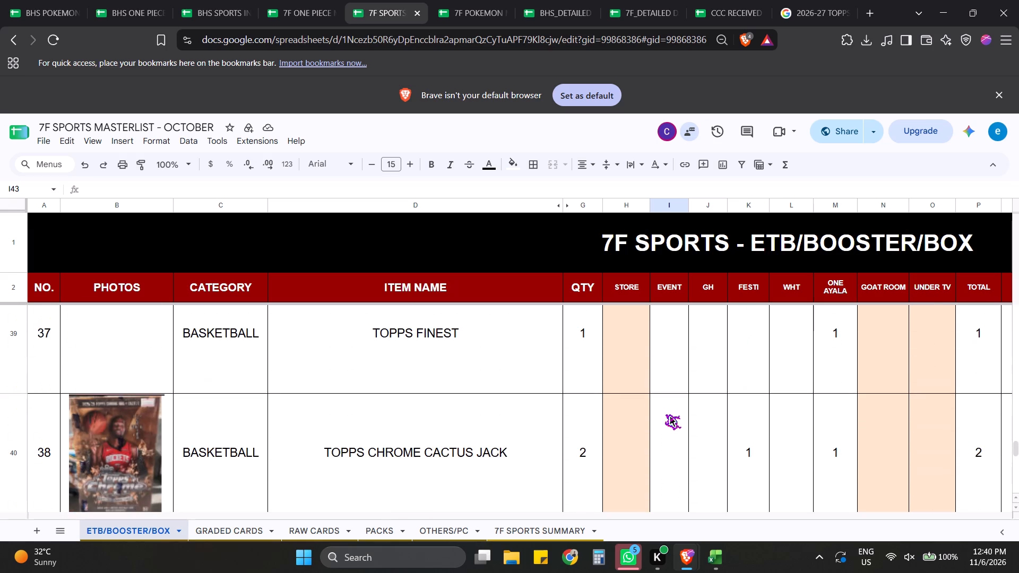
scroll(600, 385, "down", 7)
scroll(605, 395, "down", 20)
scroll(605, 395, "down", 2)
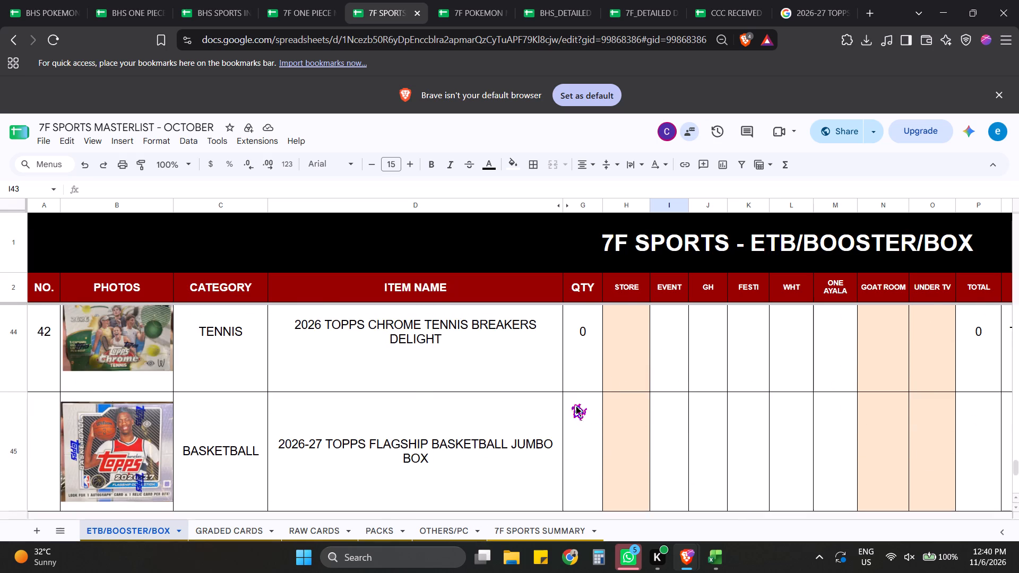
scroll(572, 402, "down", 20)
scroll(572, 402, "down", 11)
scroll(604, 431, "up", 5)
left_click(599, 440)
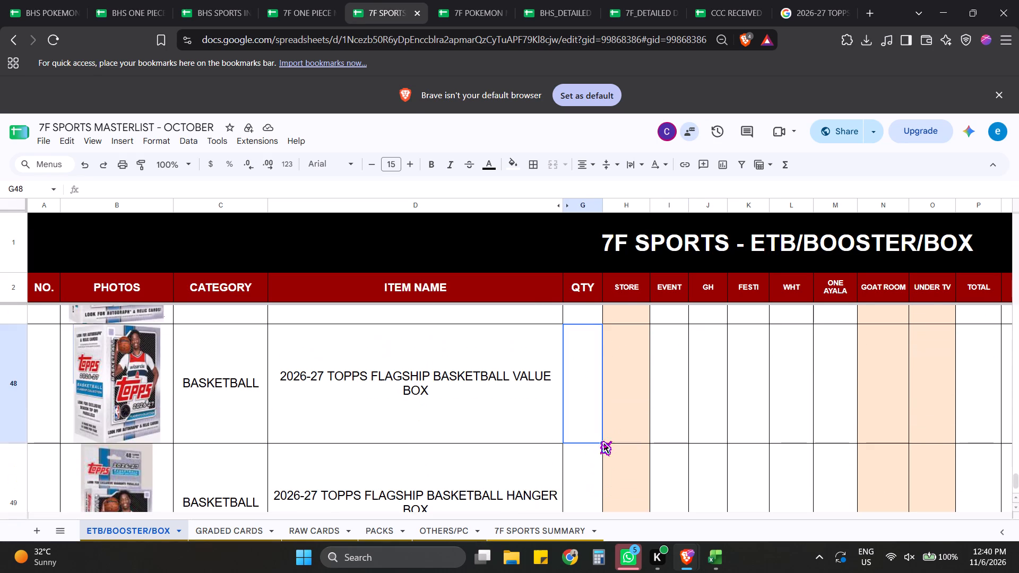
scroll(293, 17, "up", 1)
Insert five blank rows below the 2023-2024 TOPPS FINEST HOBBY BOX row on the ETB/BOOSTER/BOX sheet of BHS SPORTS INVENTORY MASTERFILE.
left_click(208, 0)
scroll(386, 361, "down", 16)
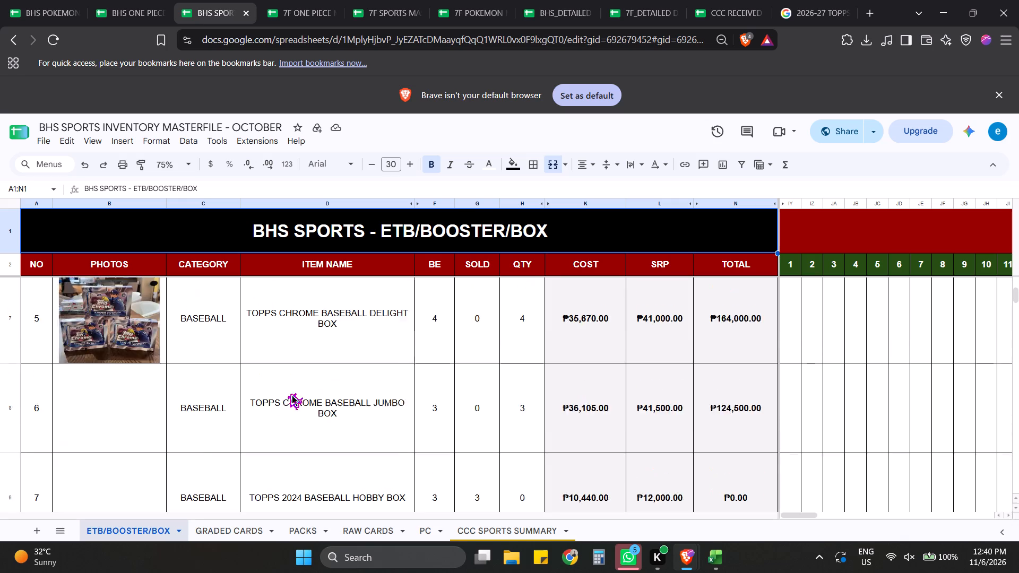
scroll(287, 393, "down", 6)
left_click(101, 408)
key("ctrl+Down")
scroll(101, 408, "up", 1)
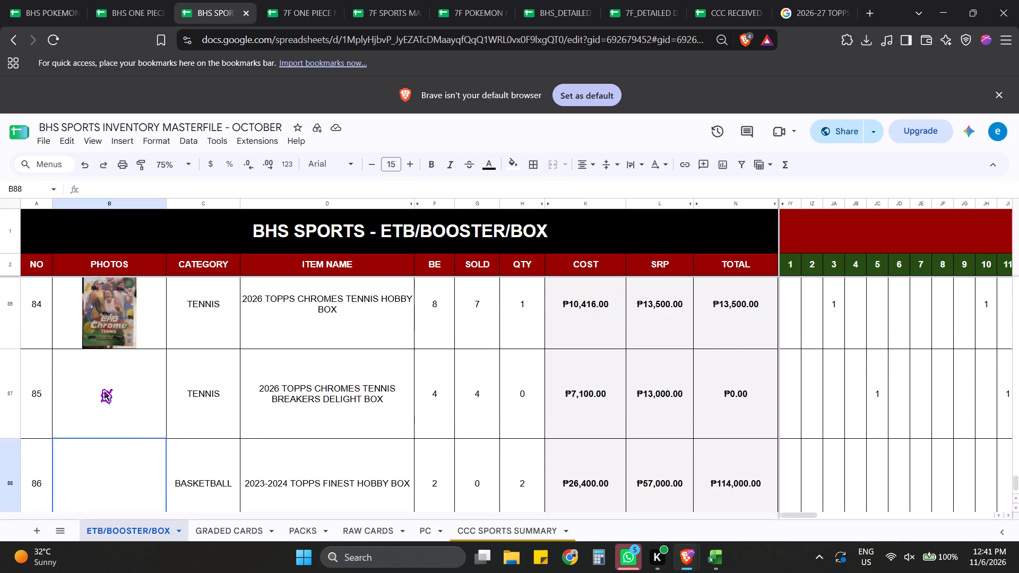
scroll(94, 387, "down", 8)
scroll(193, 398, "down", 3)
left_click(3, 407)
right_click(3, 406)
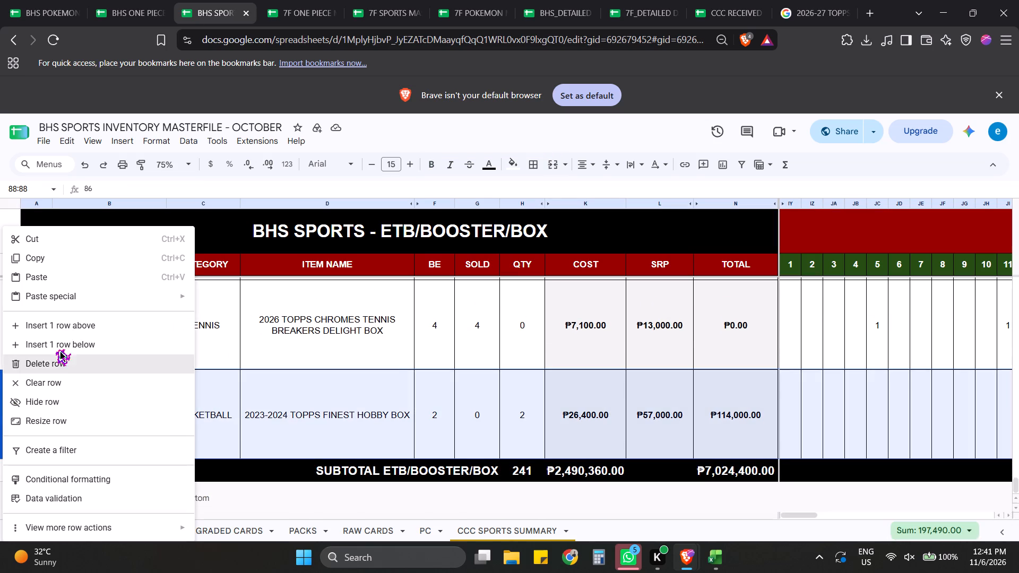
left_click(84, 344)
scroll(84, 344, "down", 6)
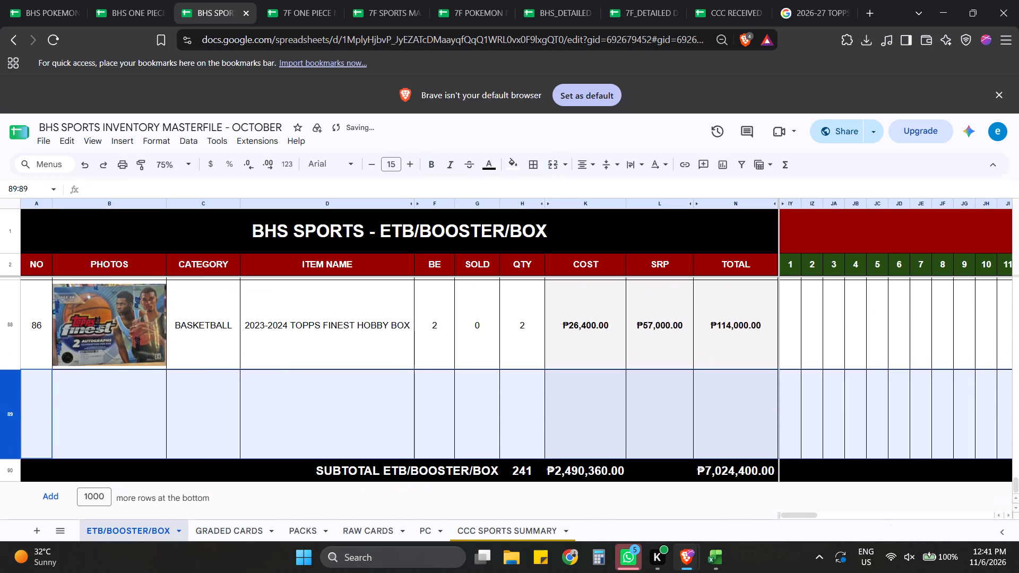
right_click(7, 390)
left_click(84, 343)
scroll(135, 362, "down", 4)
right_click(18, 395)
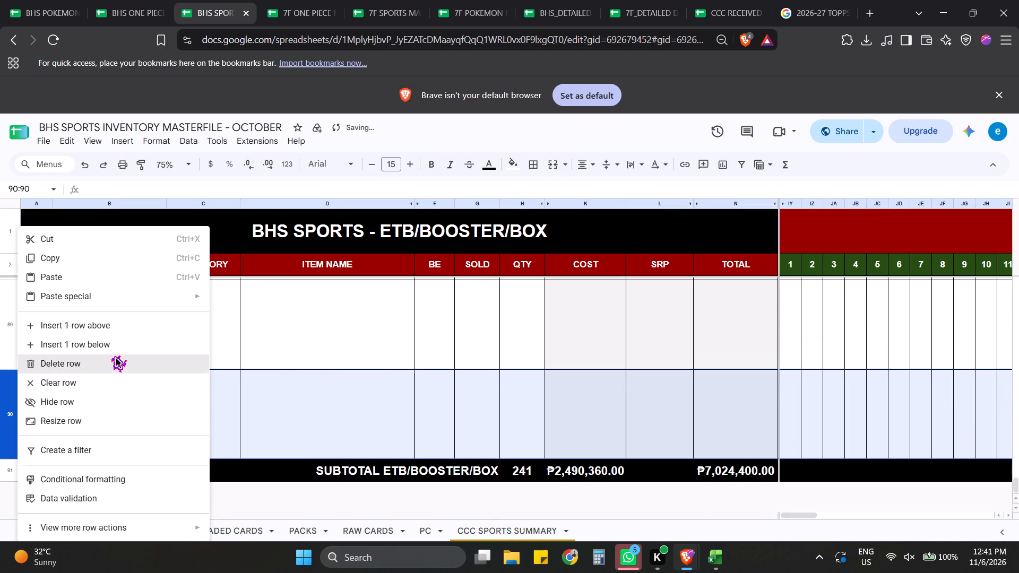
left_click(116, 343)
scroll(209, 319, "down", 4)
right_click(0, 395)
left_click(69, 340)
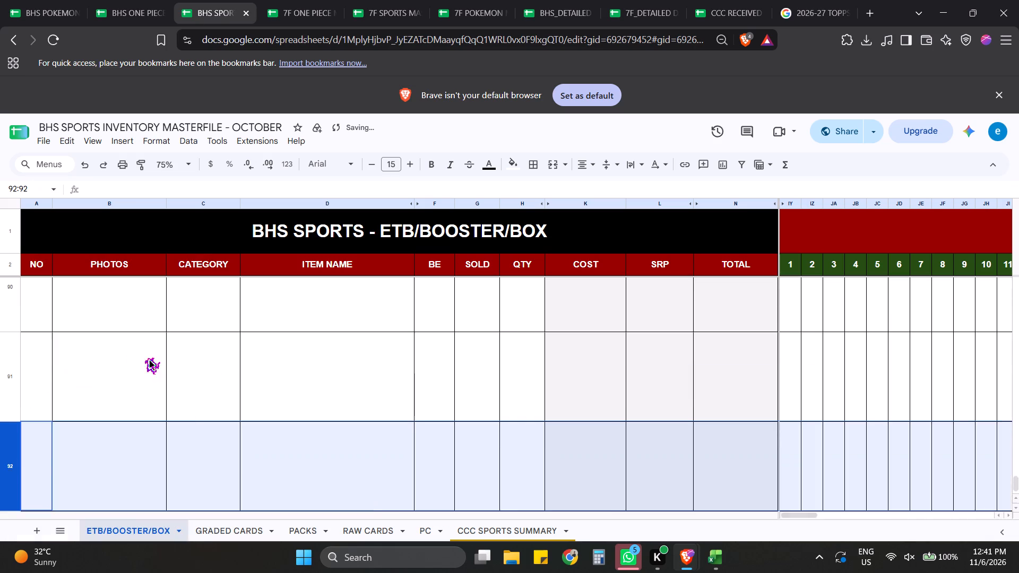
scroll(134, 369, "down", 3)
right_click(0, 396)
left_click(80, 338)
scroll(231, 371, "up", 11)
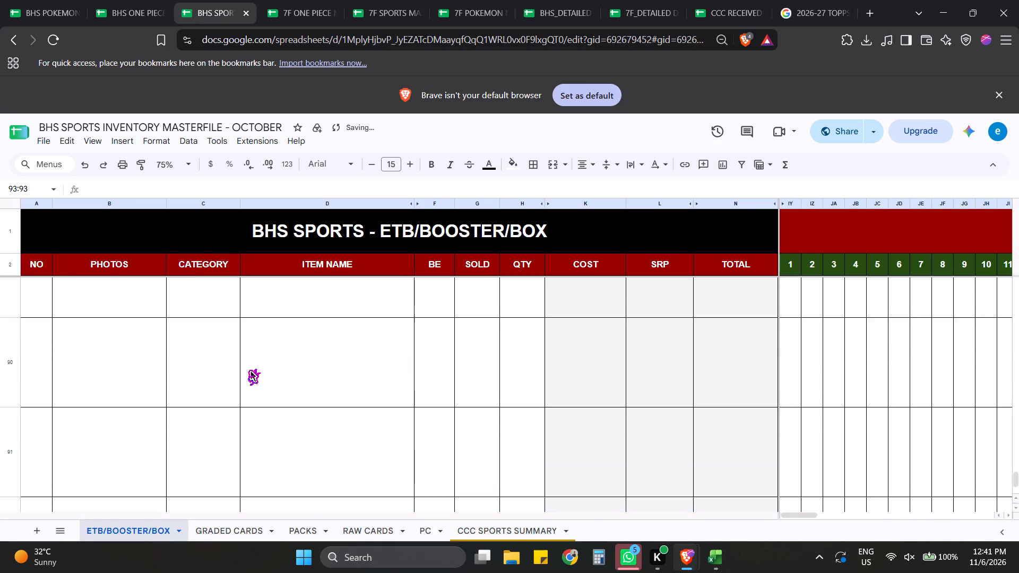
scroll(246, 369, "up", 7)
scroll(343, 398, "down", 5)
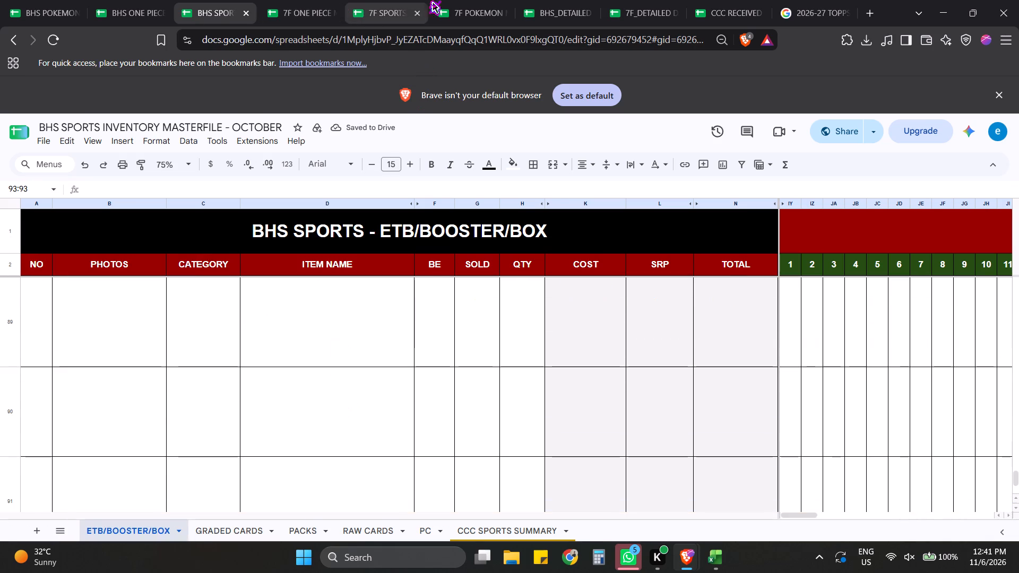
Copy the five 2026-27 Topps Flagship Basketball item names from 7F SPORTS MASTERLIST into BHS SPORTS from D89 down, as values only.
left_click(402, 0)
scroll(388, 340, "down", 4)
scroll(414, 352, "up", 18)
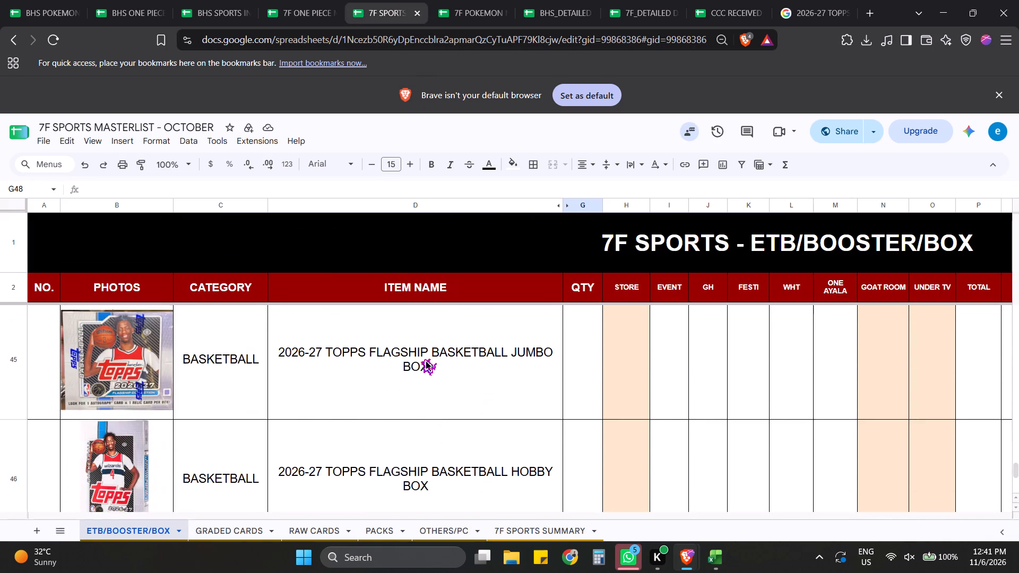
scroll(421, 359, "up", 8)
scroll(417, 364, "down", 6)
left_click_drag(406, 372, 411, 396)
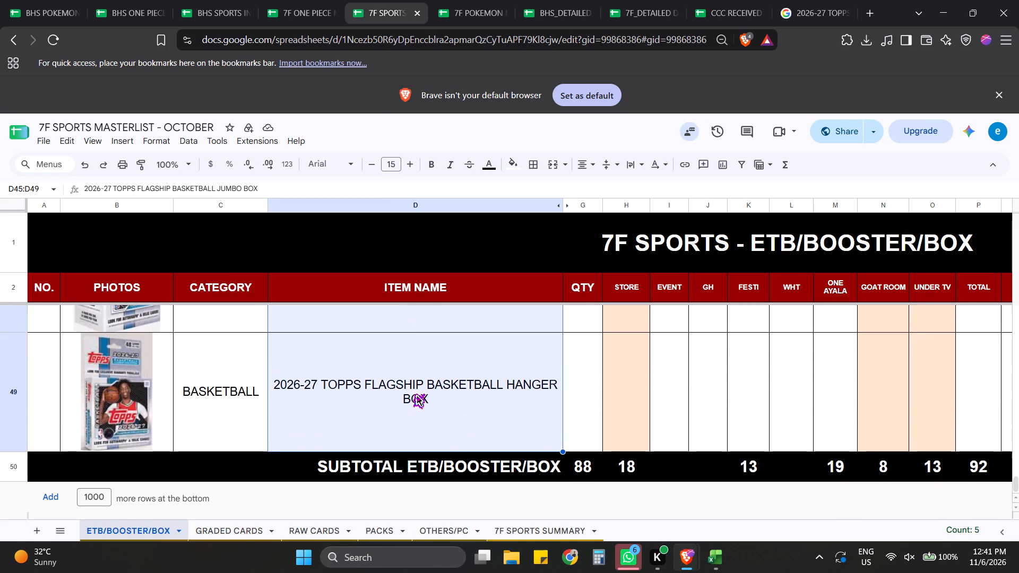
key("ctrl+c")
left_click(301, 0)
left_click(223, 0)
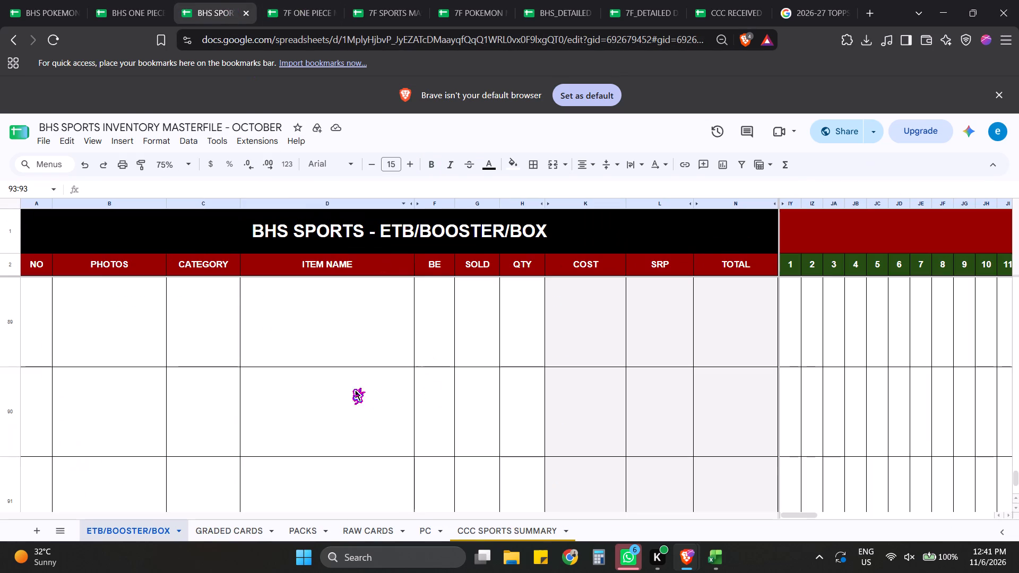
scroll(352, 409, "up", 16)
scroll(346, 409, "down", 6)
scroll(287, 433, "down", 5)
left_click(325, 363)
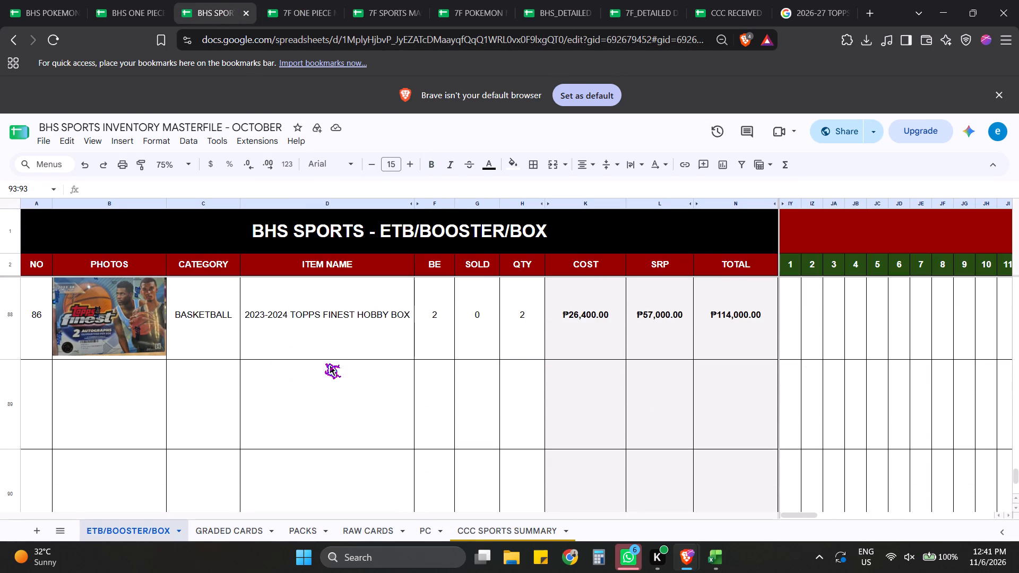
key("ctrl+shift+v")
left_click(337, 443)
left_click(93, 395)
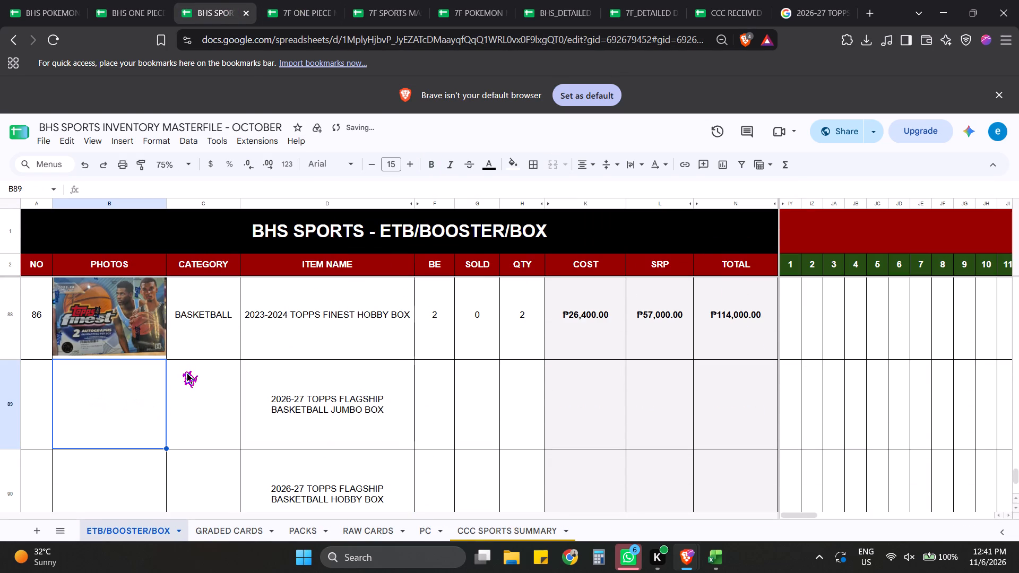
Copy the BASKETBALL categories C45:C49 from 7F SPORTS MASTERLIST into BHS SPORTS from C89 down, as values only.
left_click(386, 0)
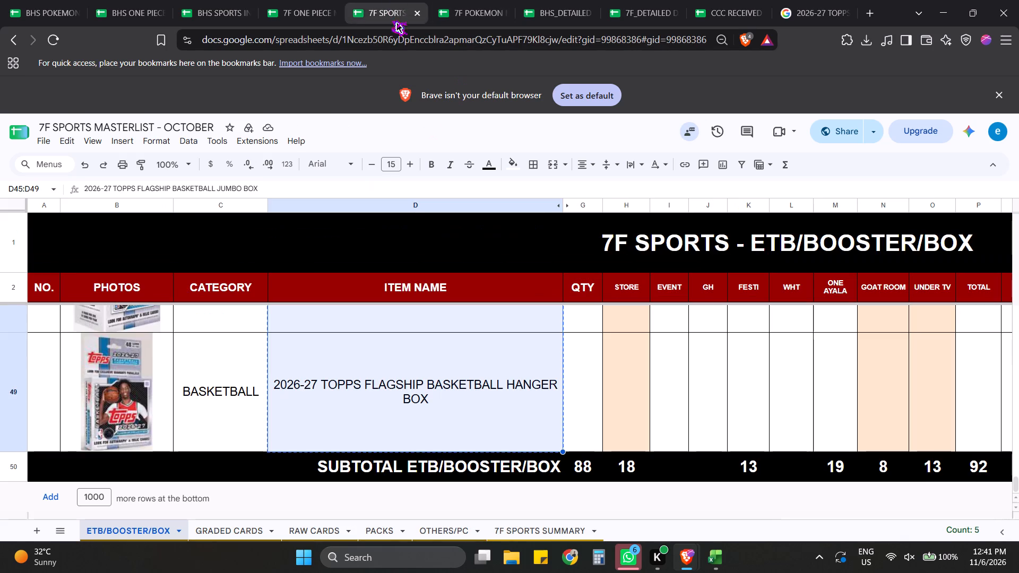
scroll(148, 429, "up", 20)
scroll(148, 429, "up", 1)
scroll(153, 384, "up", 7)
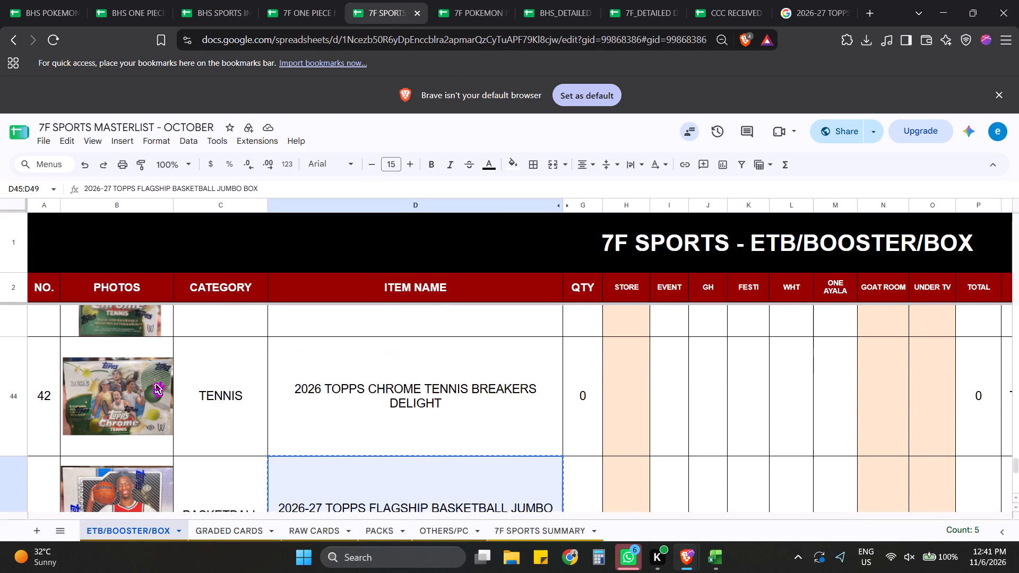
scroll(151, 381, "up", 1)
scroll(151, 381, "down", 13)
scroll(271, 356, "up", 13)
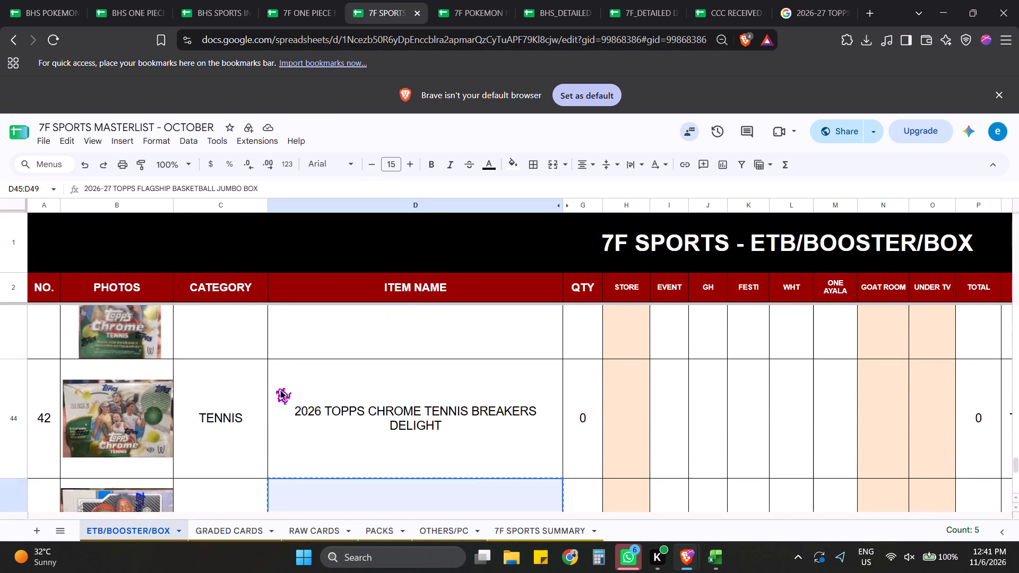
scroll(281, 396, "down", 9)
left_click_drag(222, 353, 239, 408)
key("ctrl+c")
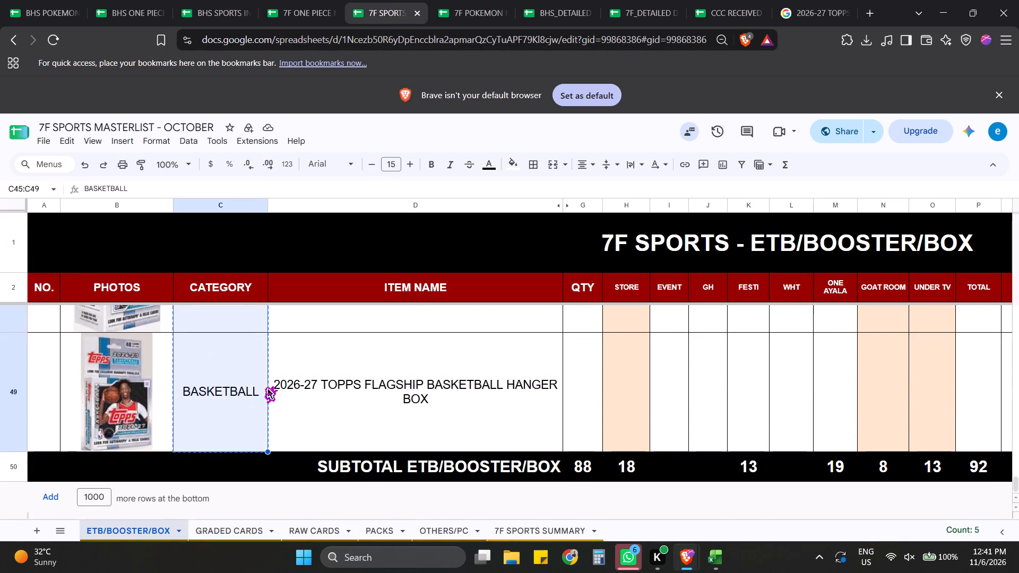
left_click(191, 0)
left_click(205, 383)
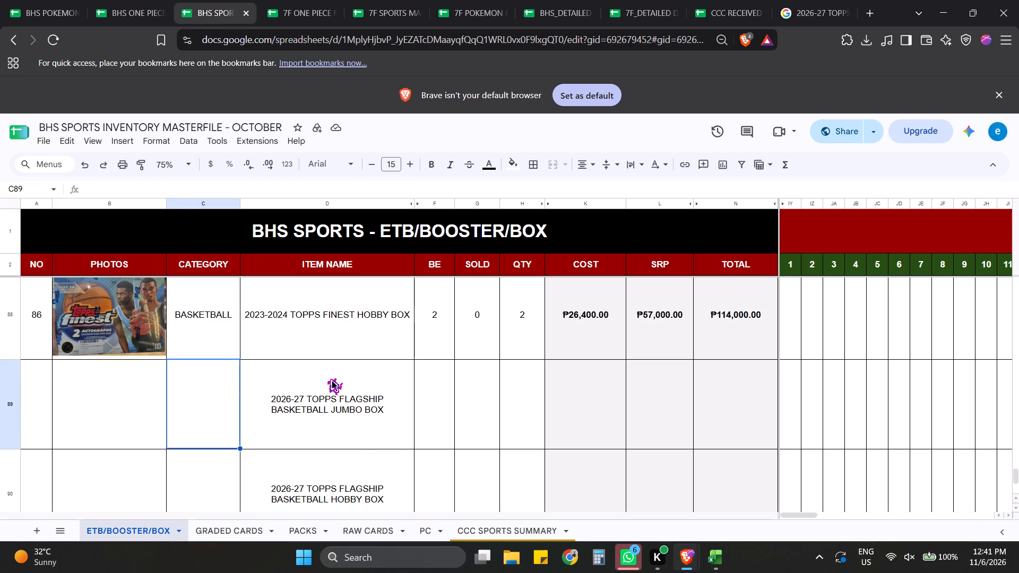
key("ctrl+shift+v")
left_click(360, 446)
left_click(465, 377)
left_click(467, 434)
left_click(306, 442)
scroll(470, 412, "down", 5)
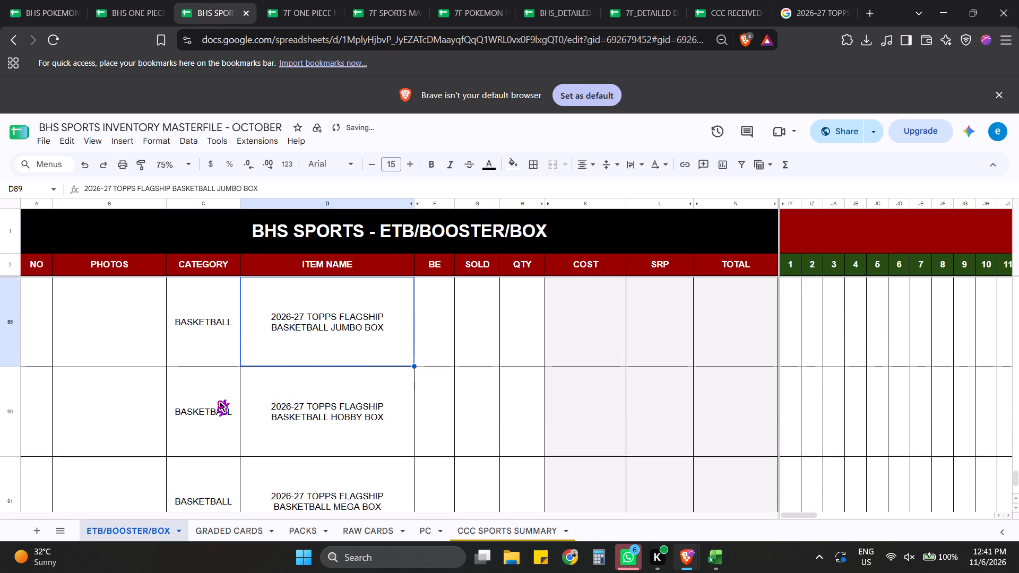
scroll(211, 397, "up", 5)
scroll(308, 388, "down", 3)
scroll(631, 369, "up", 5)
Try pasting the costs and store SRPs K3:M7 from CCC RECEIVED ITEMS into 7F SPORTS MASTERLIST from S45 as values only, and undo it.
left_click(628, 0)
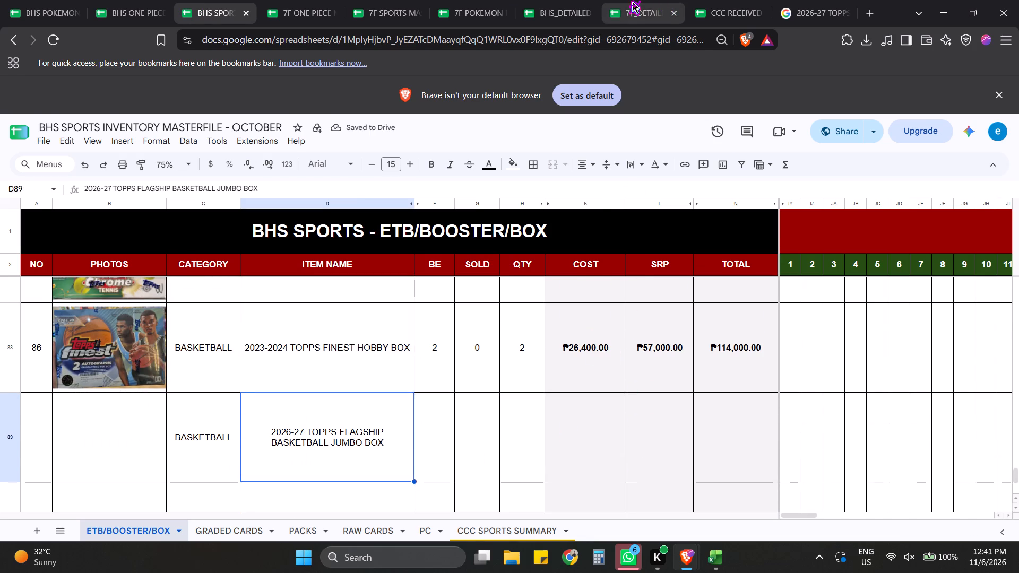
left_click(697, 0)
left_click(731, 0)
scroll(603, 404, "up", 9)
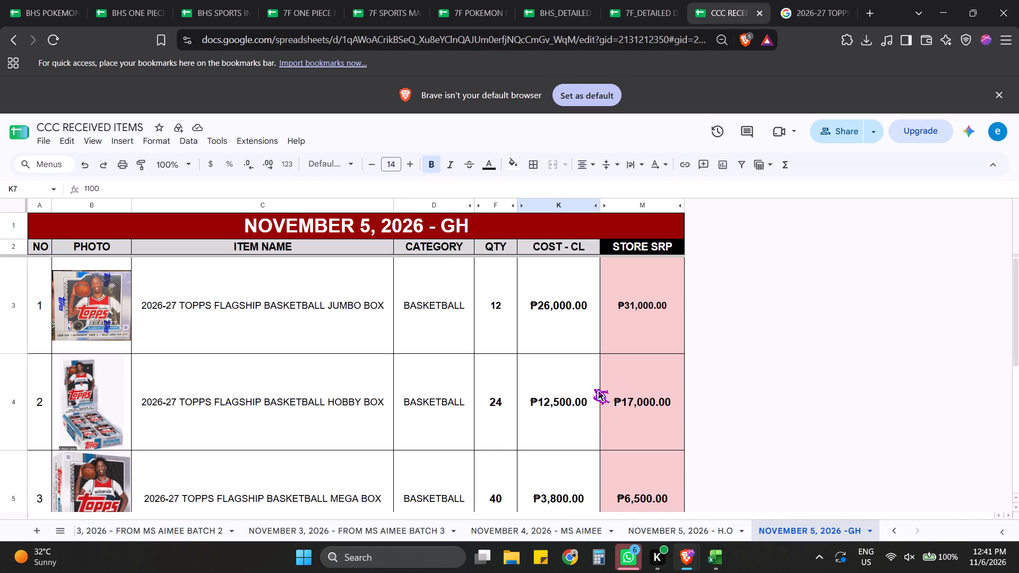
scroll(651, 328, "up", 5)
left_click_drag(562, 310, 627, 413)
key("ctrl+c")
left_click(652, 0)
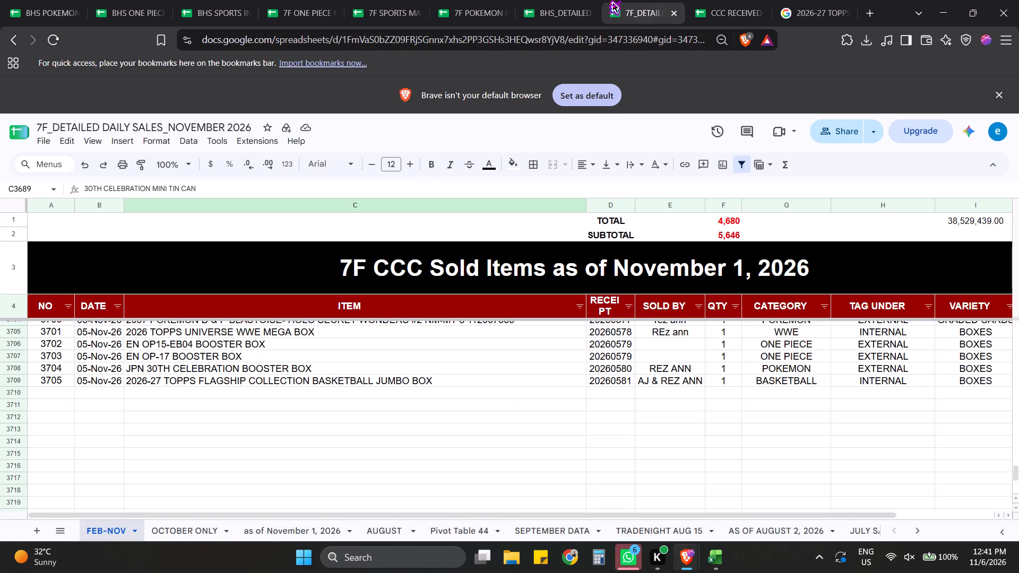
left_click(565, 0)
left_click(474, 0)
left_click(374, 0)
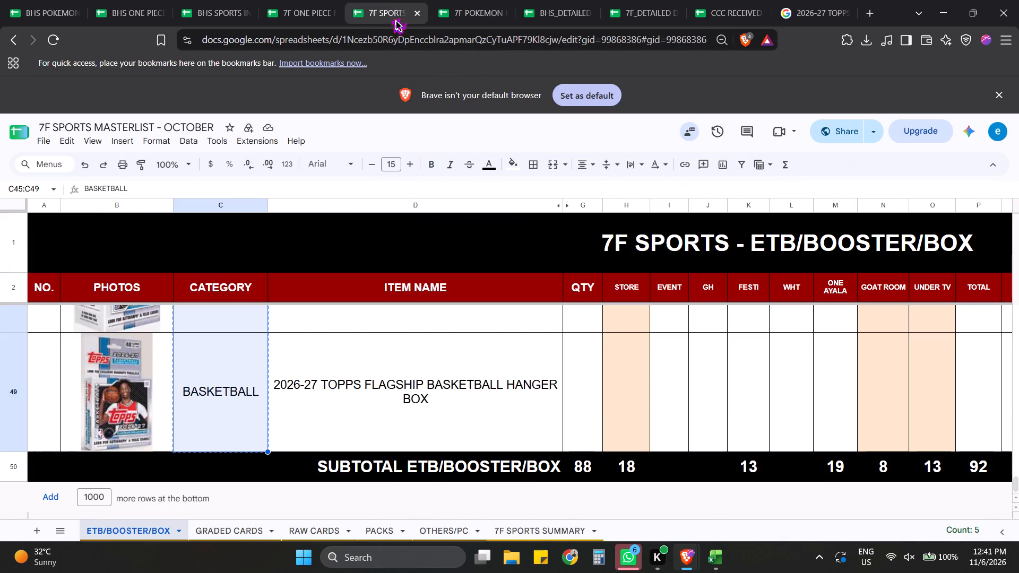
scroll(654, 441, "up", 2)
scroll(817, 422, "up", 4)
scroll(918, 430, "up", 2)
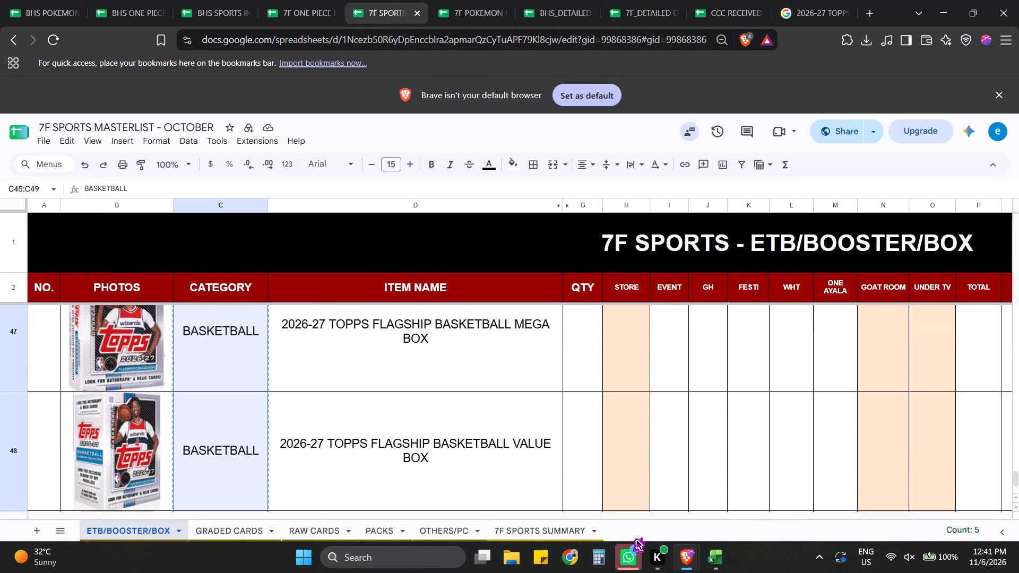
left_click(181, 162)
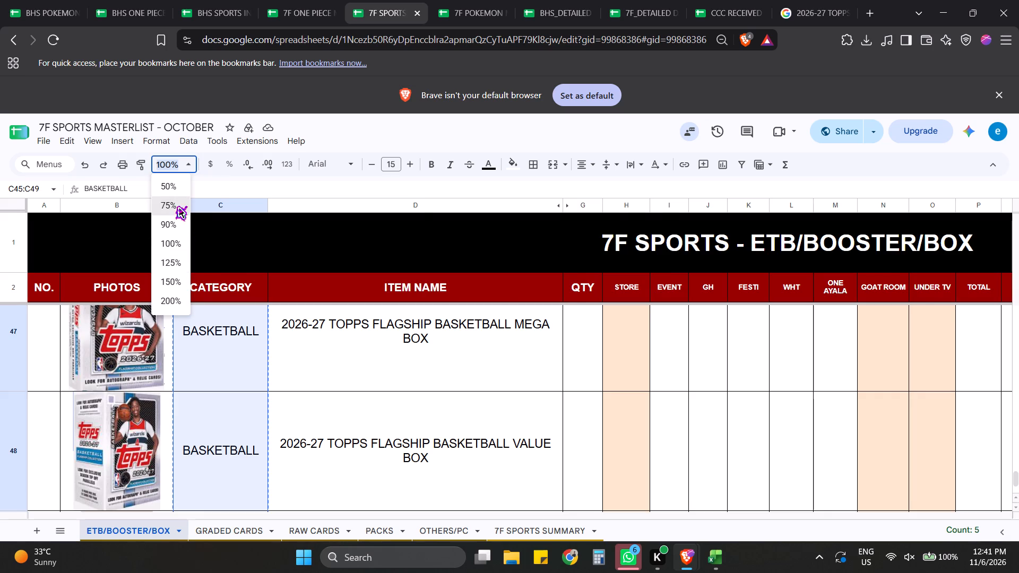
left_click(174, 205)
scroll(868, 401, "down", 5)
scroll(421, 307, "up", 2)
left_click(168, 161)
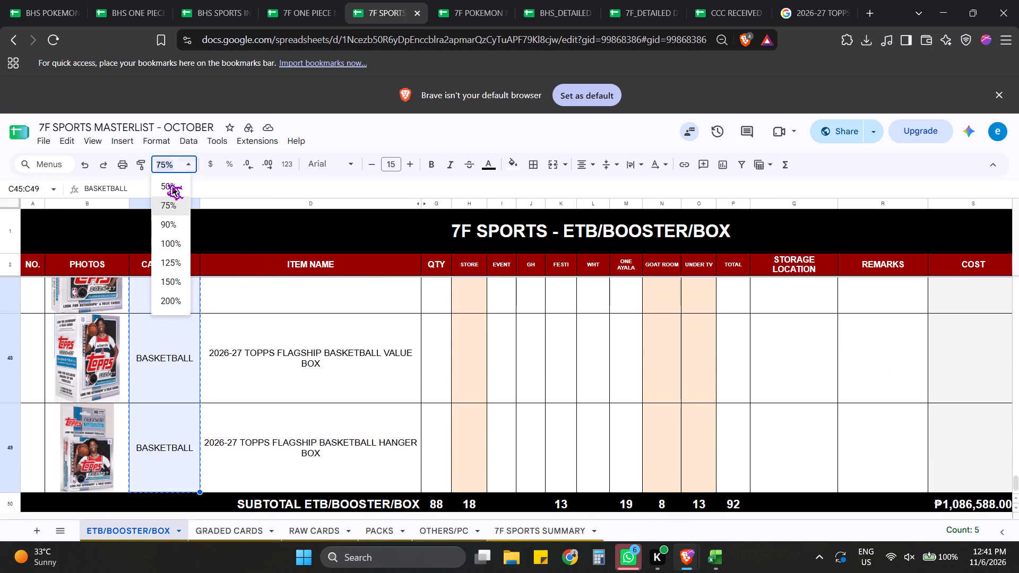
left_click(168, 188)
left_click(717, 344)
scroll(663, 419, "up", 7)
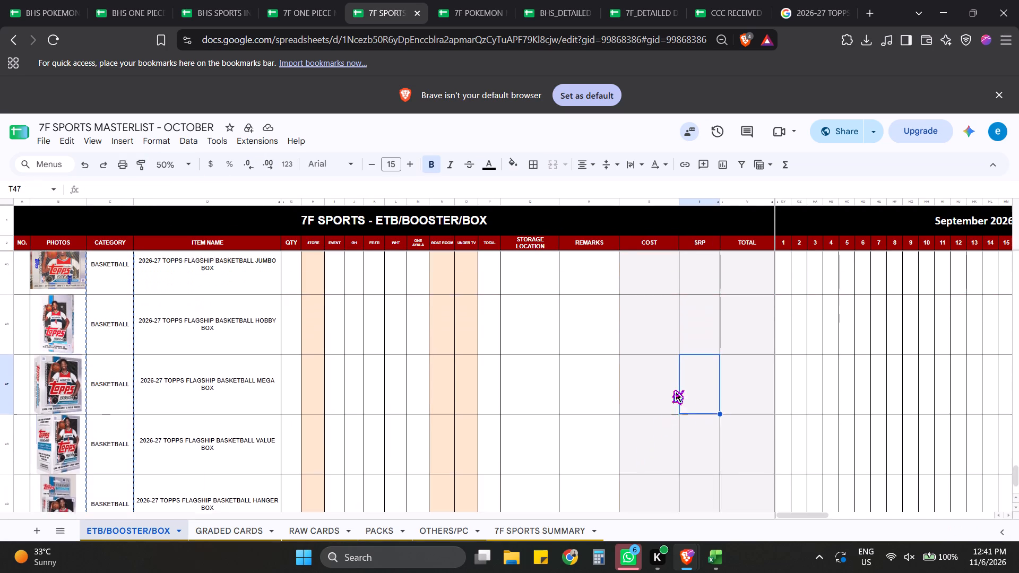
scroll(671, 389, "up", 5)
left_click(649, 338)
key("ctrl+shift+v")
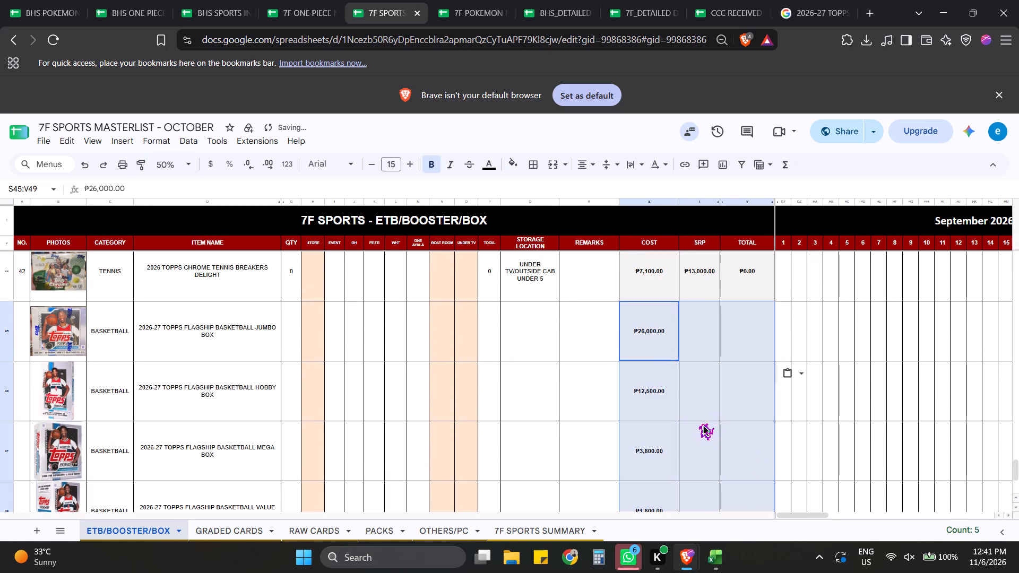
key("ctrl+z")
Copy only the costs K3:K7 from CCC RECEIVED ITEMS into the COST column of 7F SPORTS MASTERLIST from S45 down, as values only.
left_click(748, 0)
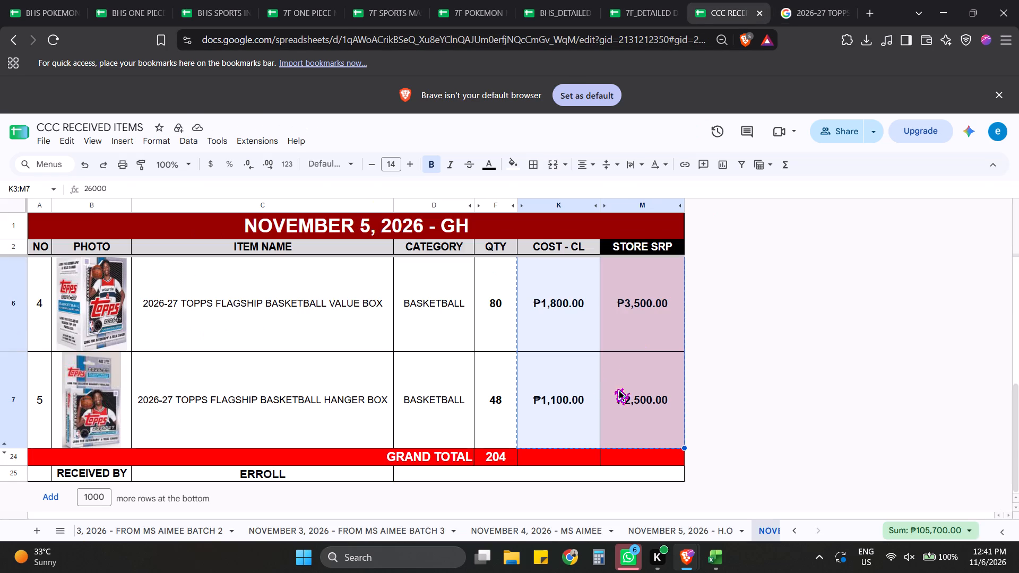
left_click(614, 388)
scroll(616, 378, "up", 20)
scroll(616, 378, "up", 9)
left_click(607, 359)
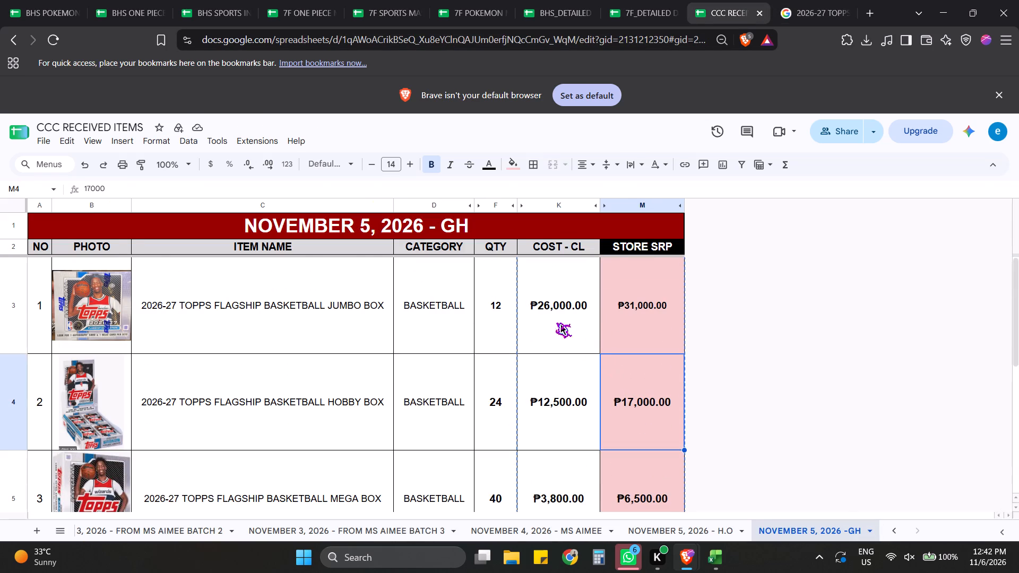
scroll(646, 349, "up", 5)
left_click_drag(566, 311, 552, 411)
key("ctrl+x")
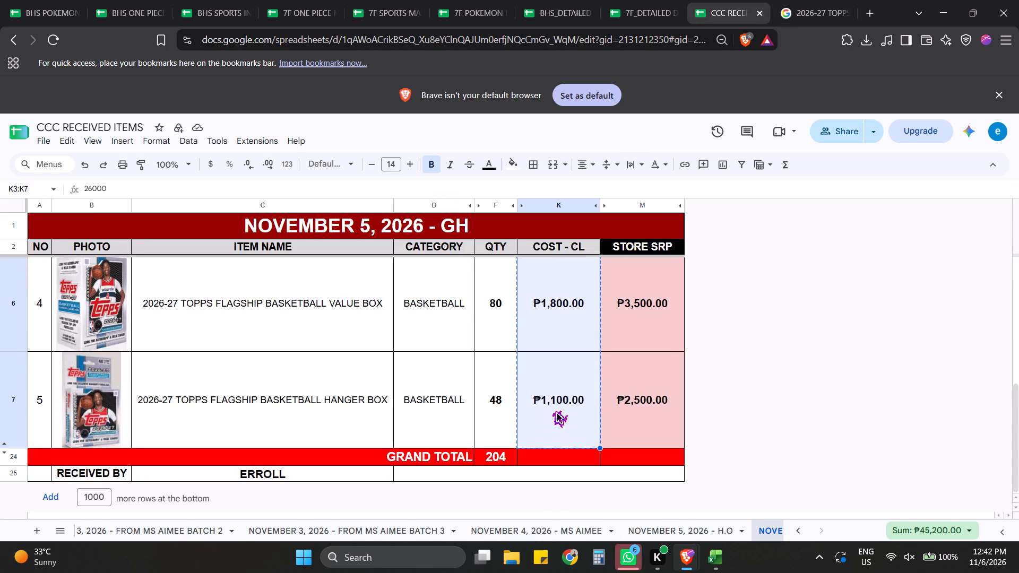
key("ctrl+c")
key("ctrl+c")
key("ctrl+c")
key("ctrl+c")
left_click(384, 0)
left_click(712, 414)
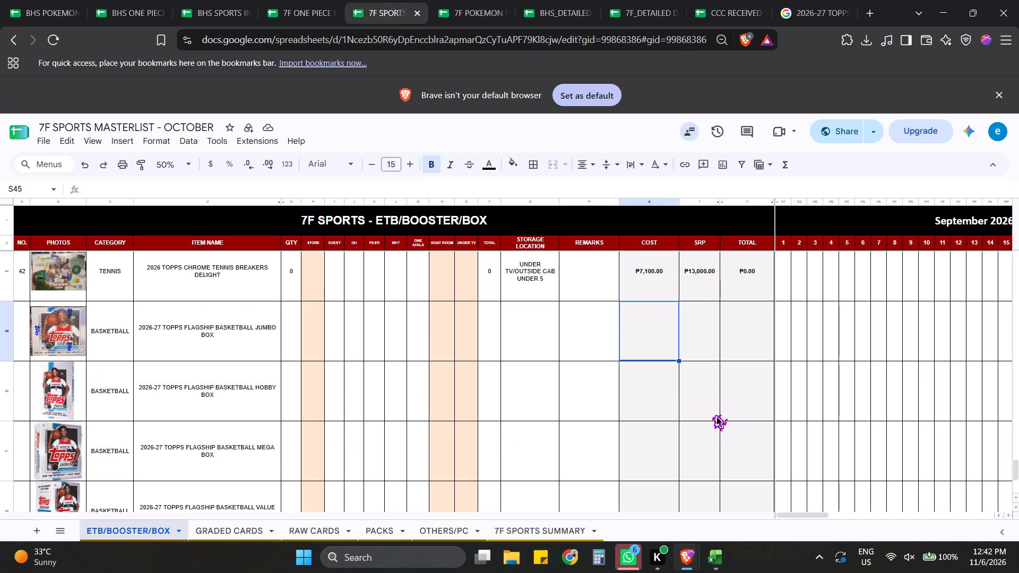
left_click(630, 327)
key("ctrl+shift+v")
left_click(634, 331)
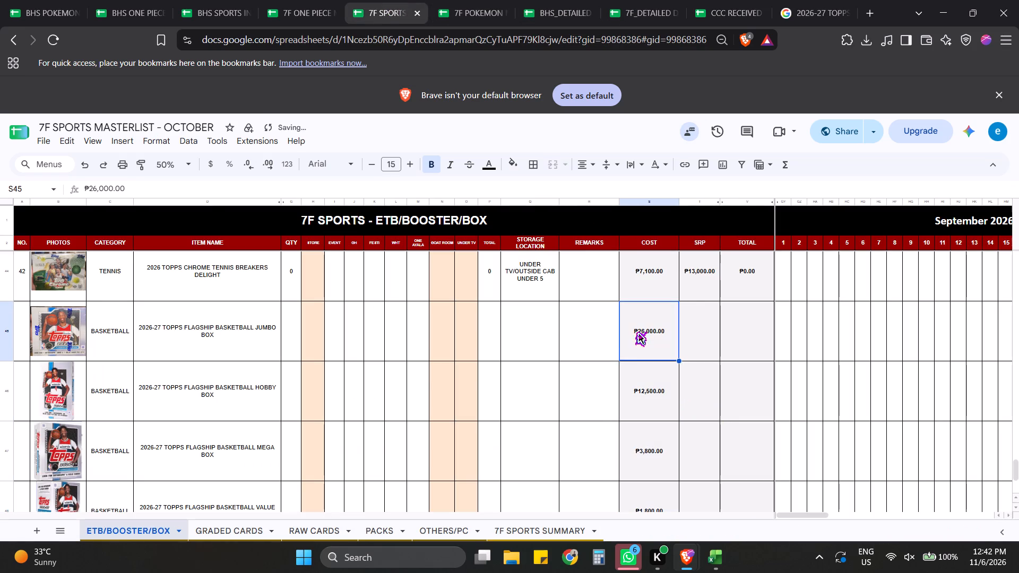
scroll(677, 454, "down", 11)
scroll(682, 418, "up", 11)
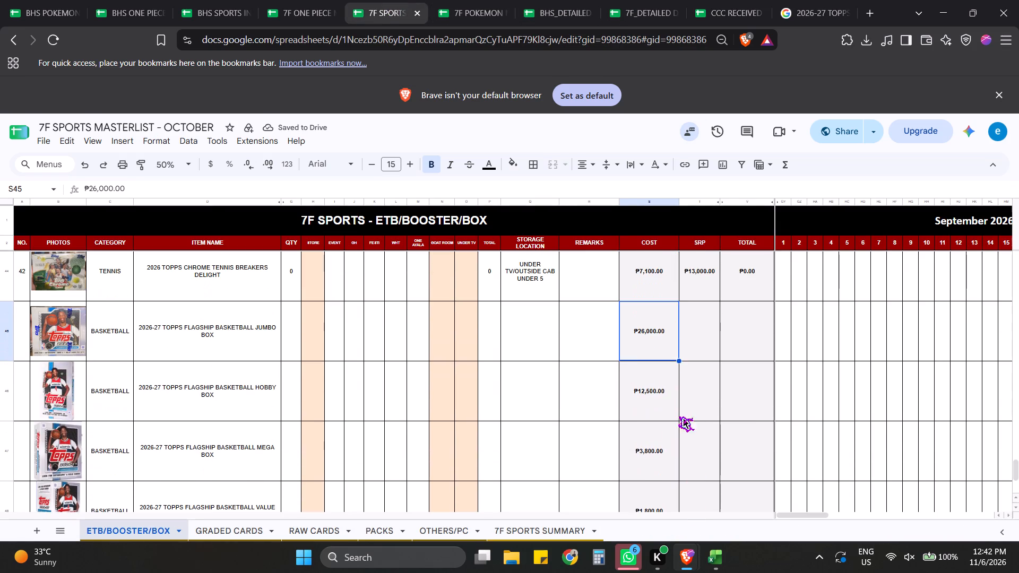
Enter the Topps Flagship Basketball costs in S45:S49 as plain numbers: 26000, 12500, 3800, 1800 and 1100.
left_click(646, 266)
left_click(665, 326)
left_click(725, 362)
left_click(651, 335)
type("26000")
key("Return")
type("12500")
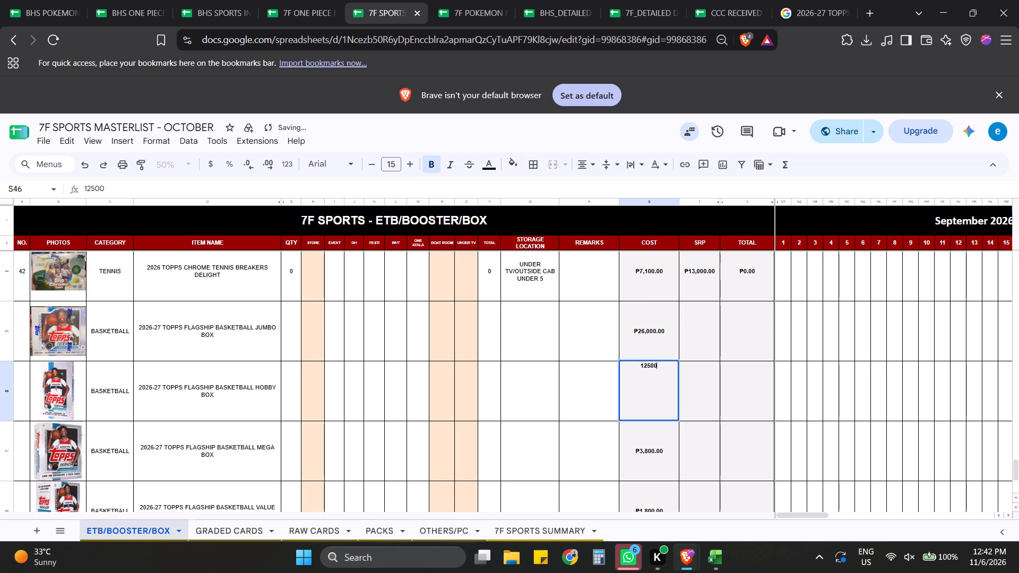
key("Return")
type("3800")
key("Return")
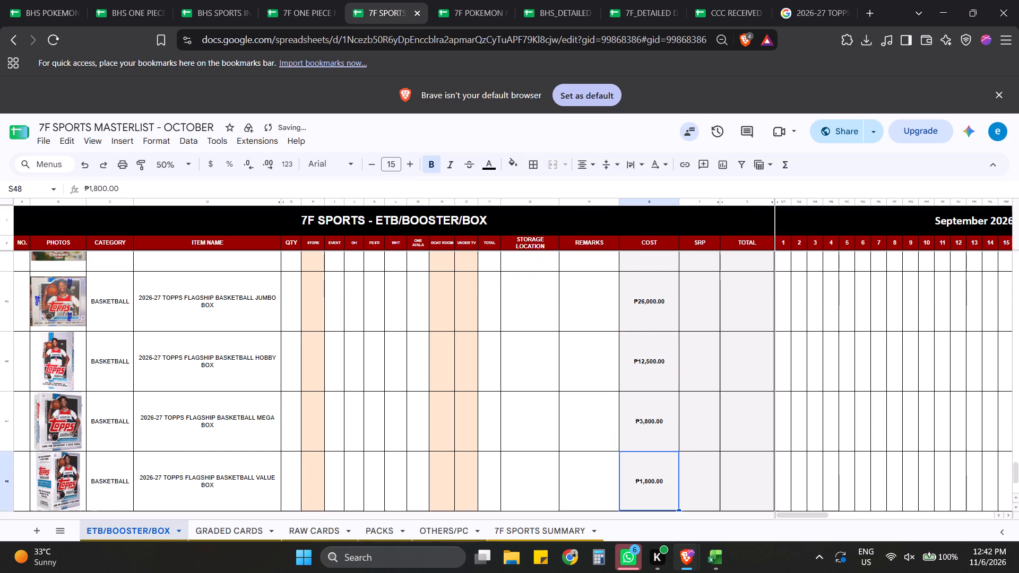
type("1800")
key("Return")
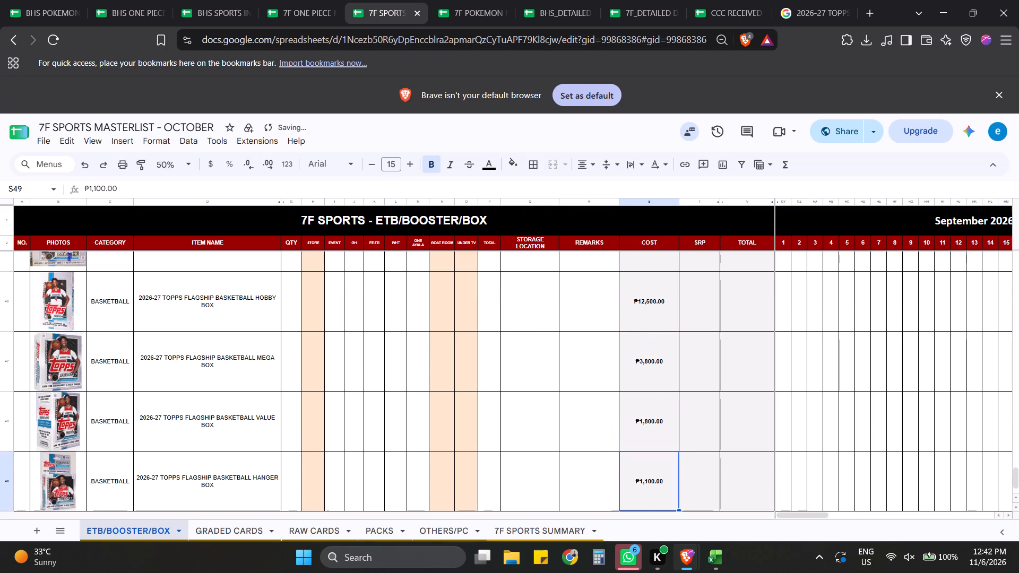
type("1100")
key("Return")
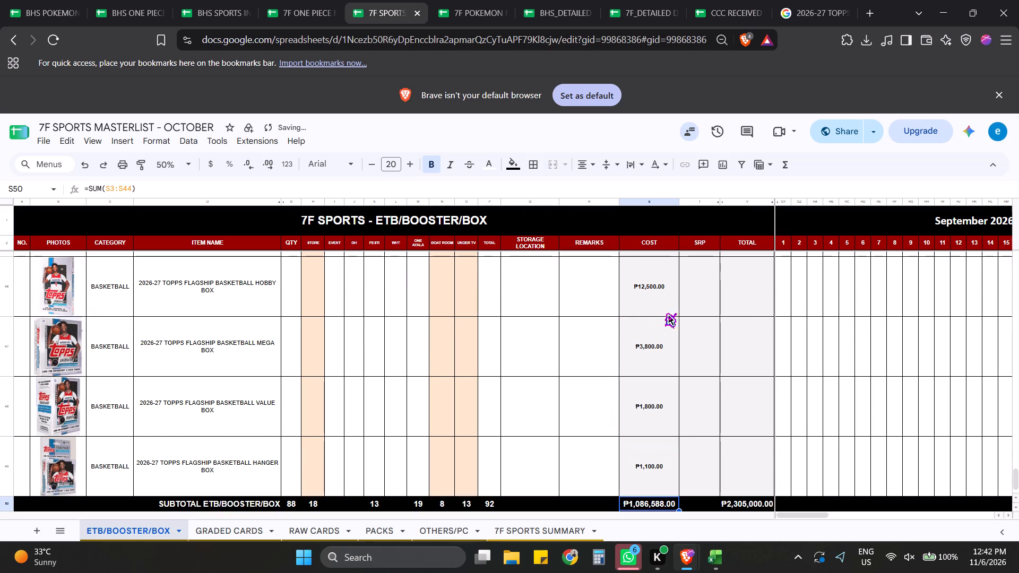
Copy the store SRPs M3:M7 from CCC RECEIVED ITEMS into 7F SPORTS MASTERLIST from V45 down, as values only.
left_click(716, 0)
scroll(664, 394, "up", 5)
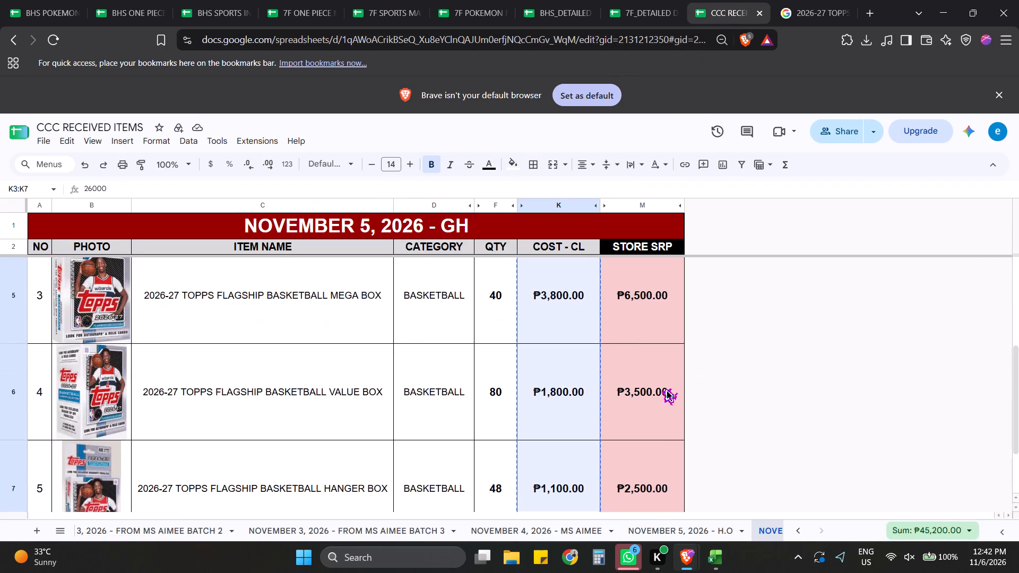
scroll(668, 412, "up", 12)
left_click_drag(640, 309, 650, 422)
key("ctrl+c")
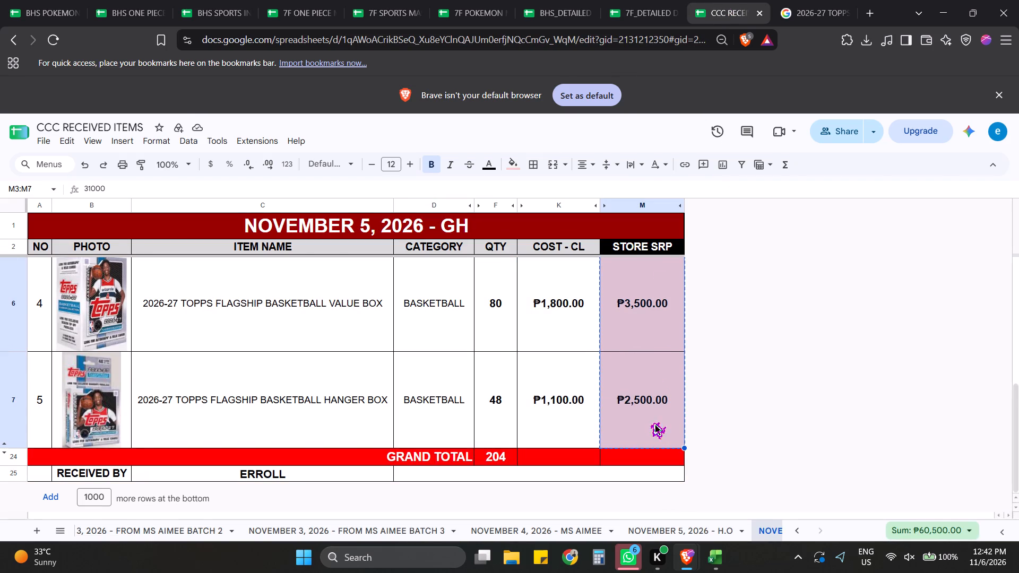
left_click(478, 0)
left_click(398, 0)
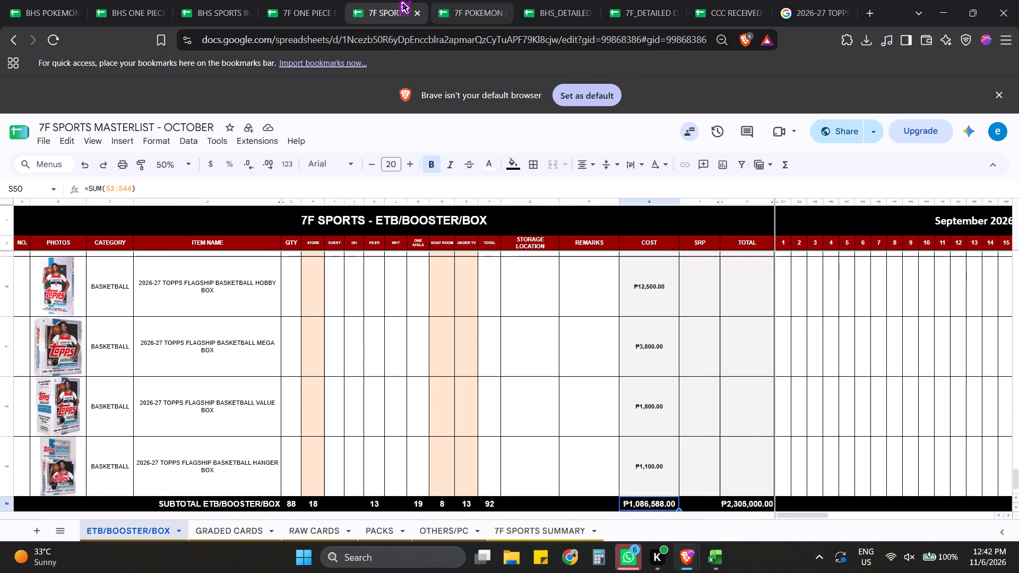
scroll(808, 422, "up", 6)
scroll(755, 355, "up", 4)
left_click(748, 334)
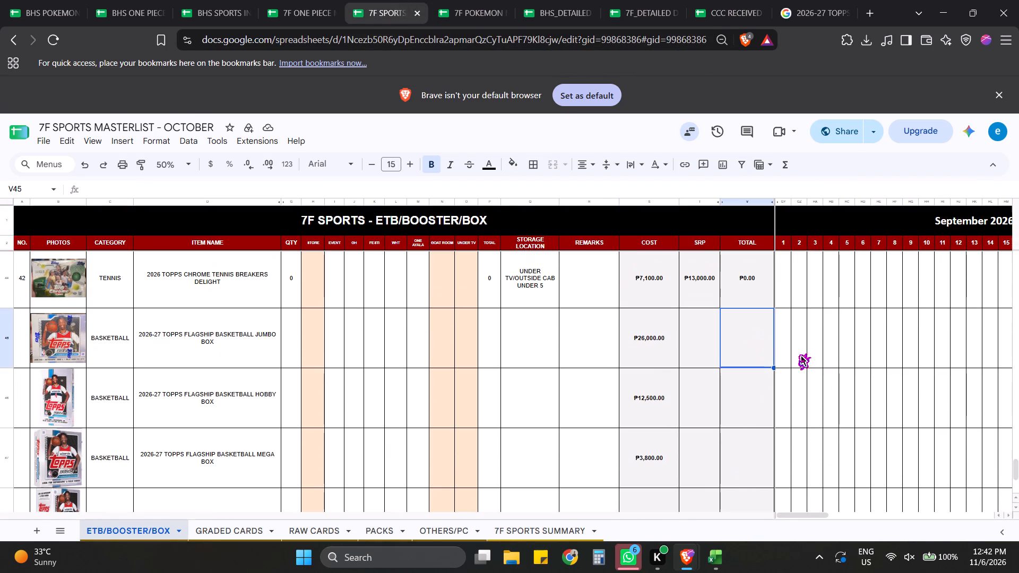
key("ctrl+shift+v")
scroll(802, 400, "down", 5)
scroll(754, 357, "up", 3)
Enter the Topps Flagship Basketball store SRPs in V45:V49 as plain numbers: 31000, 17000, 6500, 3500 and 2500.
left_click(751, 315)
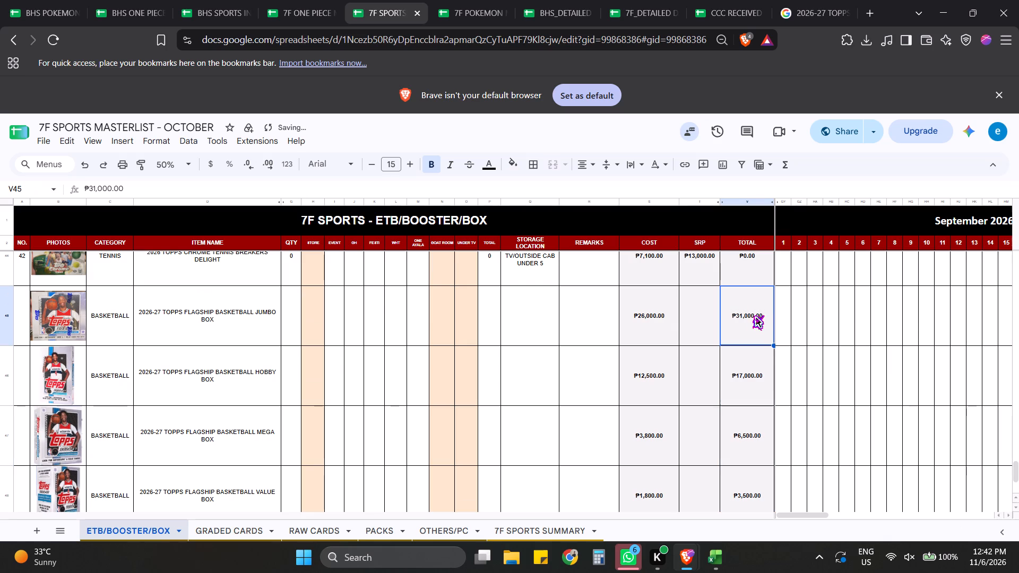
type("31000")
key("Return")
type("17000")
key("Return")
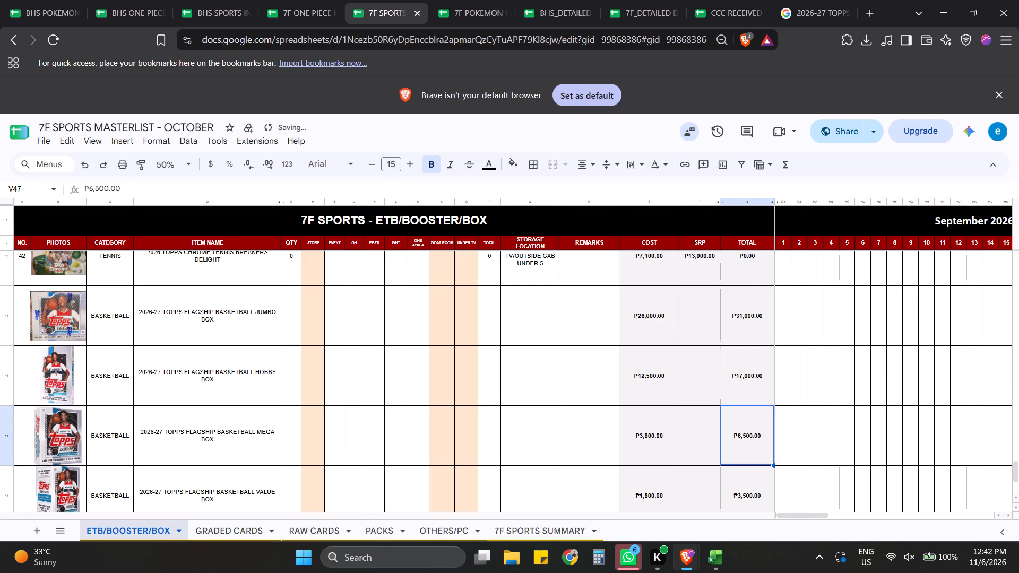
type("6500")
key("Return")
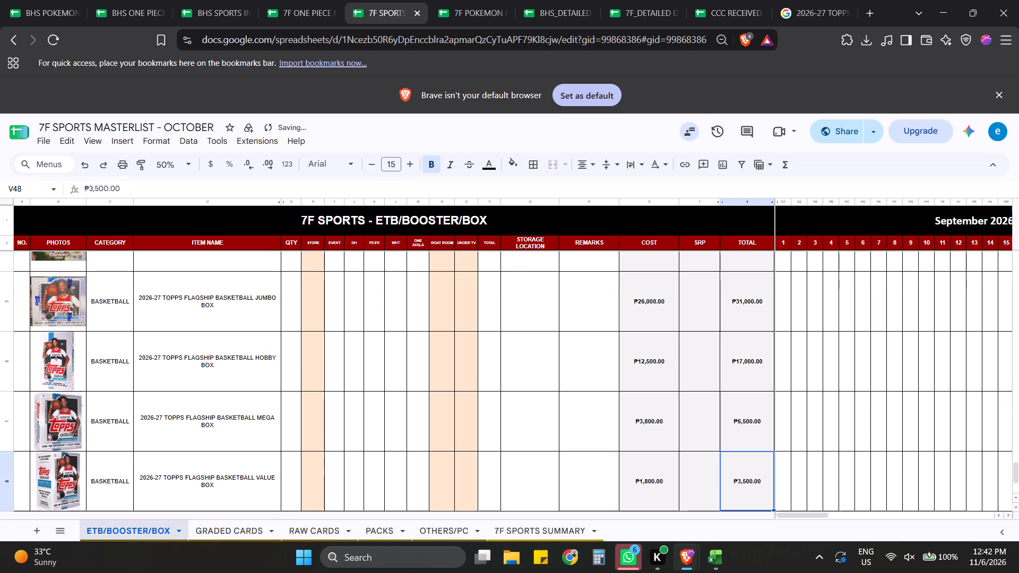
type("3500")
key("Return")
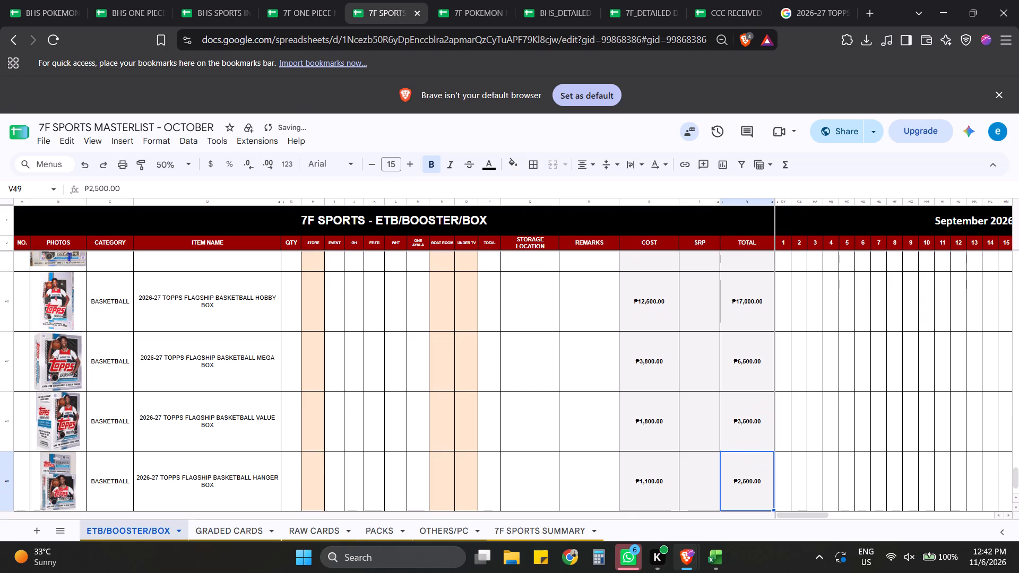
type("2500")
key("Return")
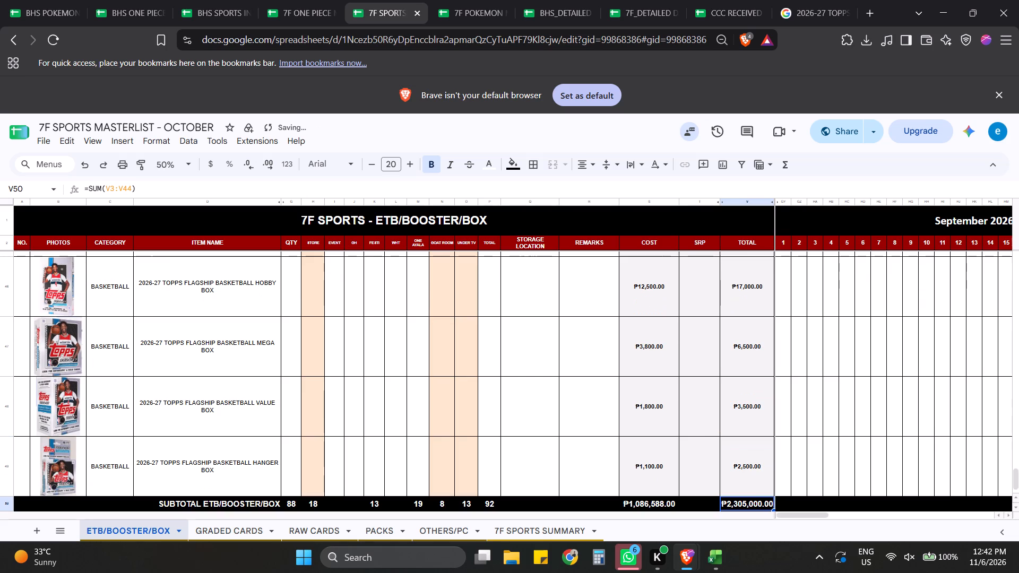
Review the Topps Flagship Basketball rows against the filled-in columns of the tennis and Marvels rows above them.
scroll(452, 412, "up", 2)
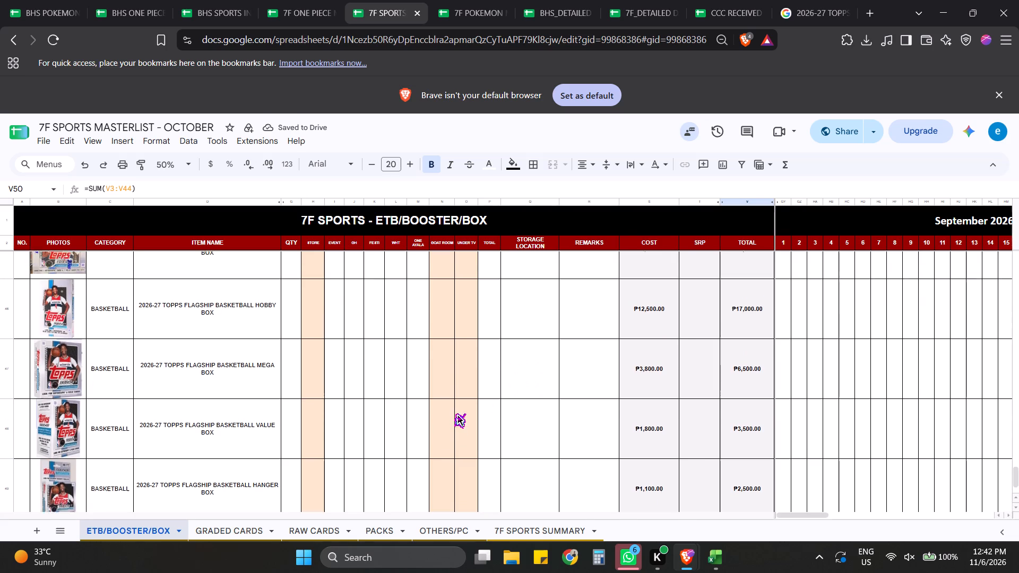
scroll(453, 413, "up", 8)
scroll(358, 382, "up", 1)
scroll(448, 400, "up", 4)
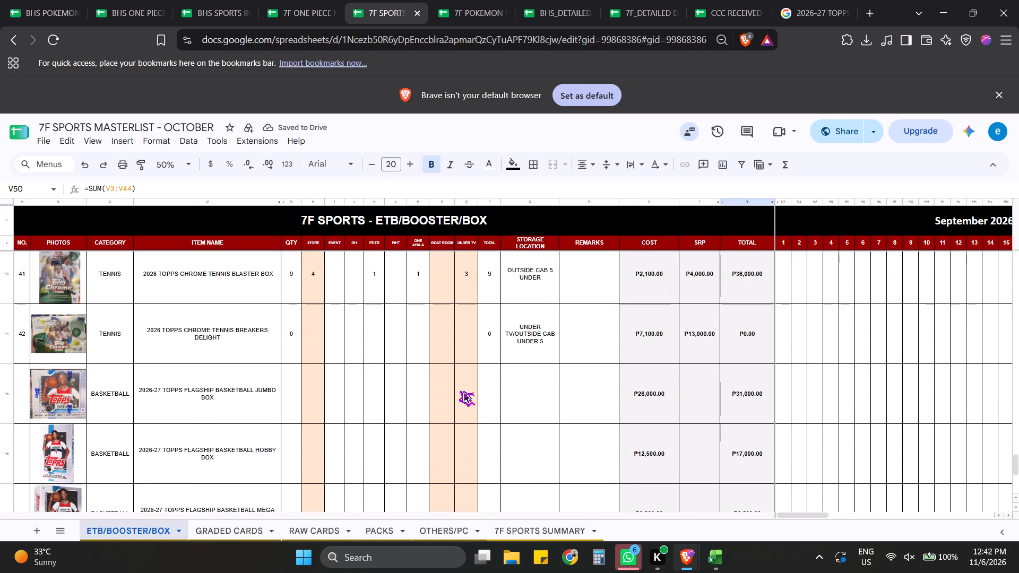
left_click_drag(798, 515, 789, 515)
left_click(167, 452)
scroll(423, 432, "up", 5)
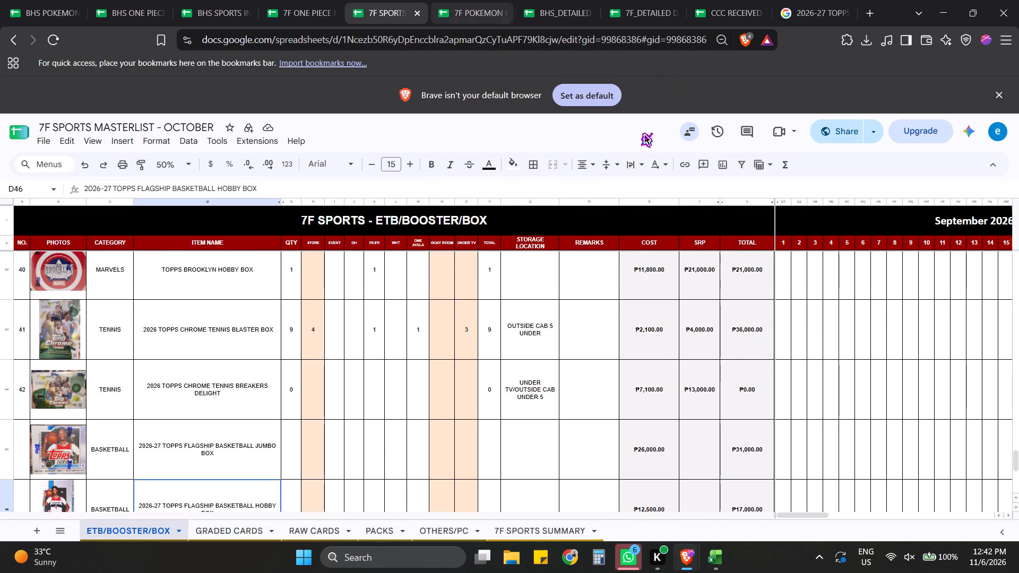
scroll(758, 361, "up", 4)
scroll(750, 380, "down", 16)
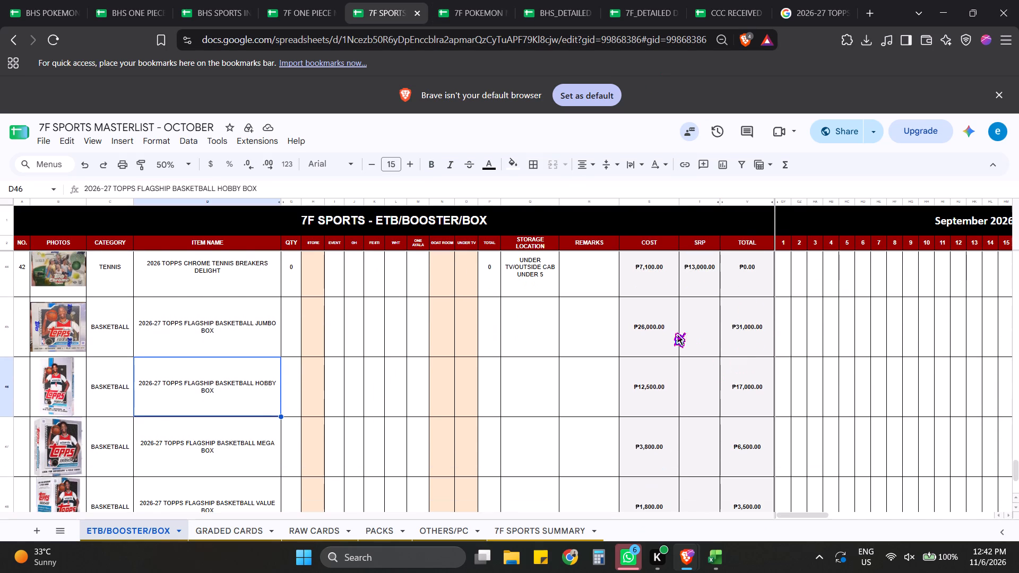
Copy the Topps Flagship Basketball prices from V45:V49 into the SRP column, starting at T45.
left_click_drag(758, 322, 774, 557)
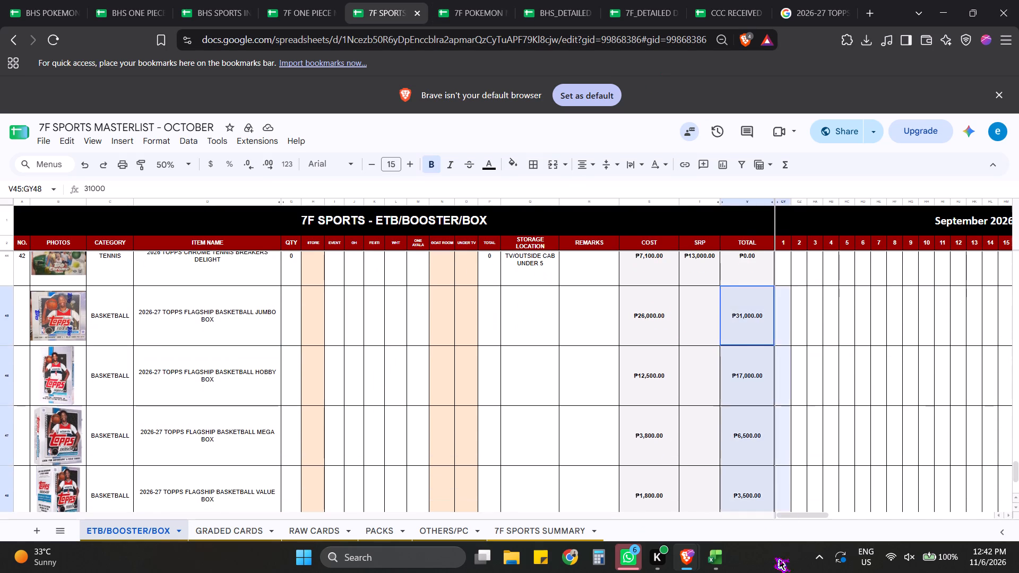
left_click_drag(774, 557, 756, 456)
key("ctrl+c")
scroll(729, 422, "up", 6)
scroll(756, 324, "up", 4)
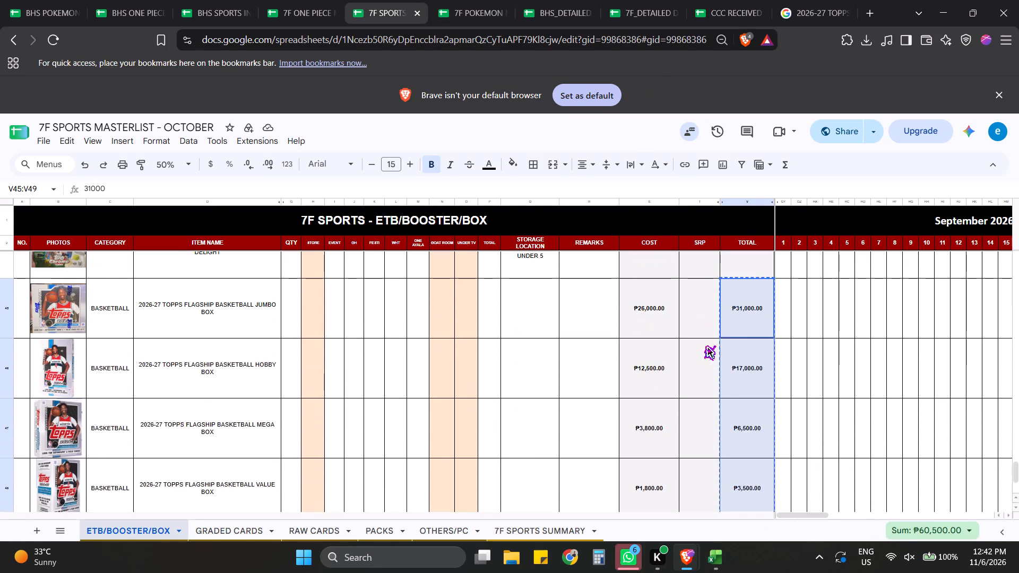
scroll(713, 345, "up", 3)
left_click(704, 356)
key("ctrl+v")
Fill the TOTAL formula =T44*G44 from V44 down through V49, replacing the prices in the Topps Flagship Basketball rows.
left_click(746, 361)
left_click(744, 284)
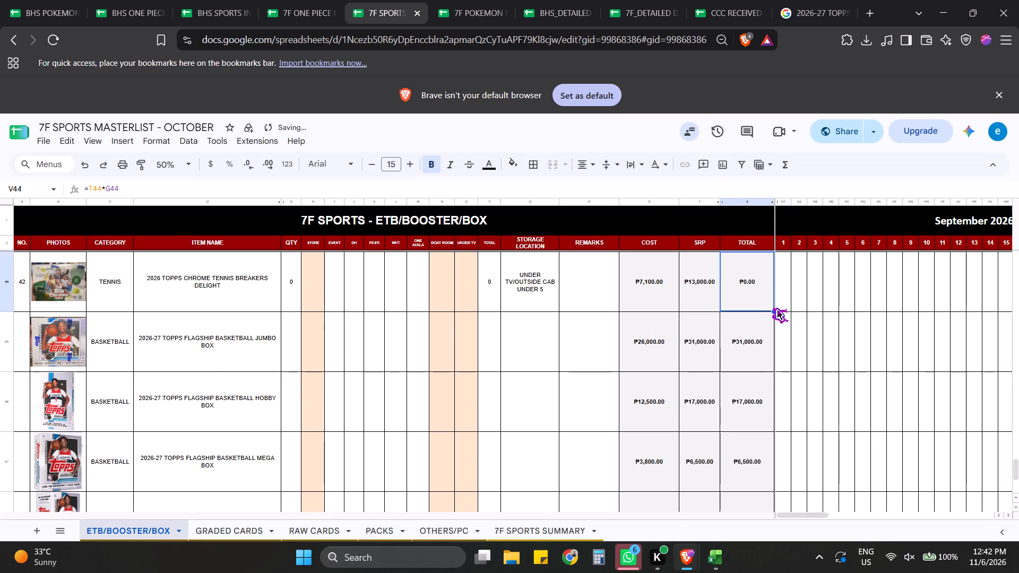
left_click_drag(772, 312, 759, 461)
scroll(676, 457, "up", 7)
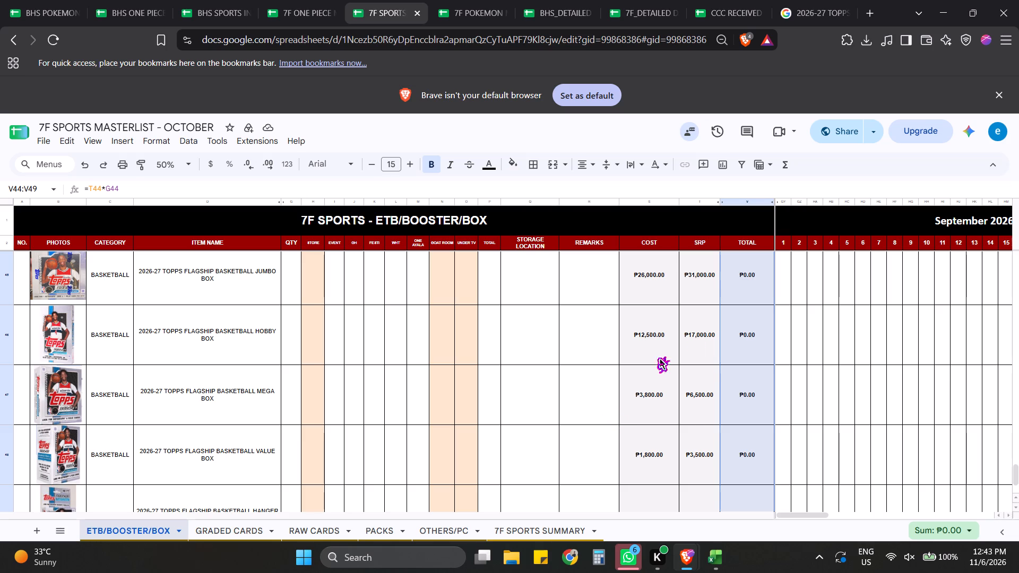
Switch to 7F POKEMON MASTERLIST and search its PACKS sheet for TERA.
left_click(480, 6)
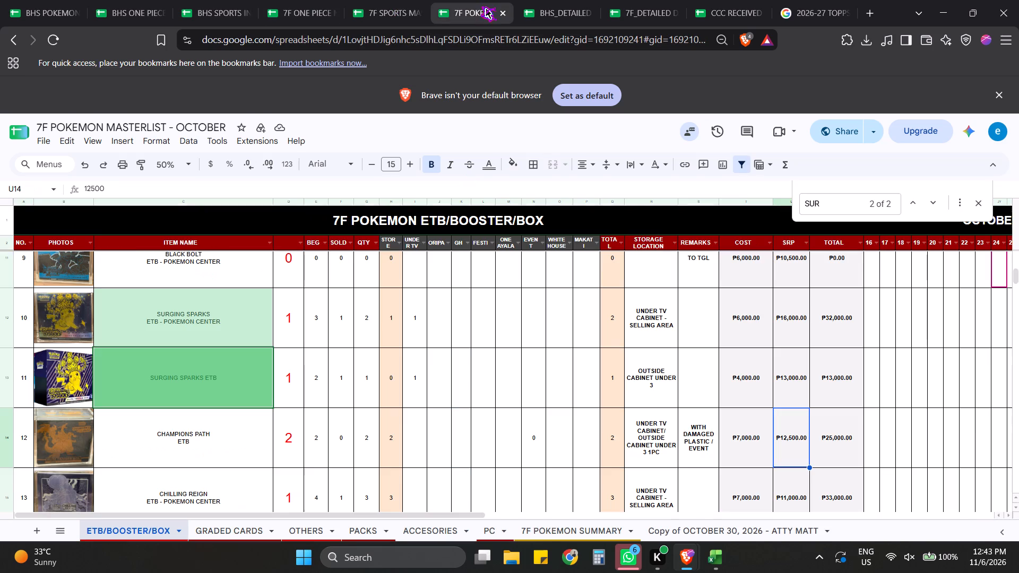
left_click(355, 529)
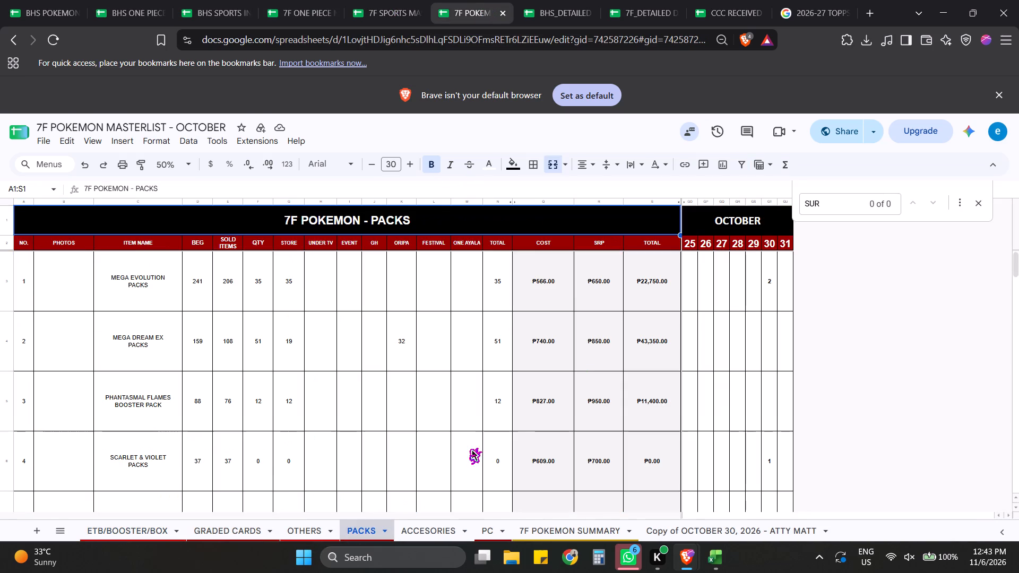
left_click_drag(827, 211, 756, 211)
type("TERA")
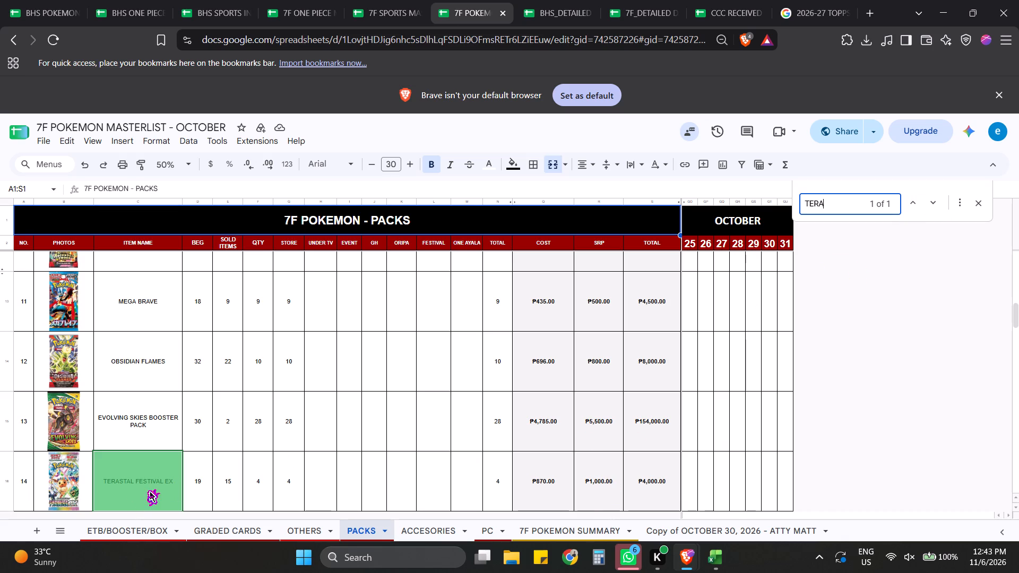
scroll(150, 489, "down", 4)
scroll(189, 426, "down", 3)
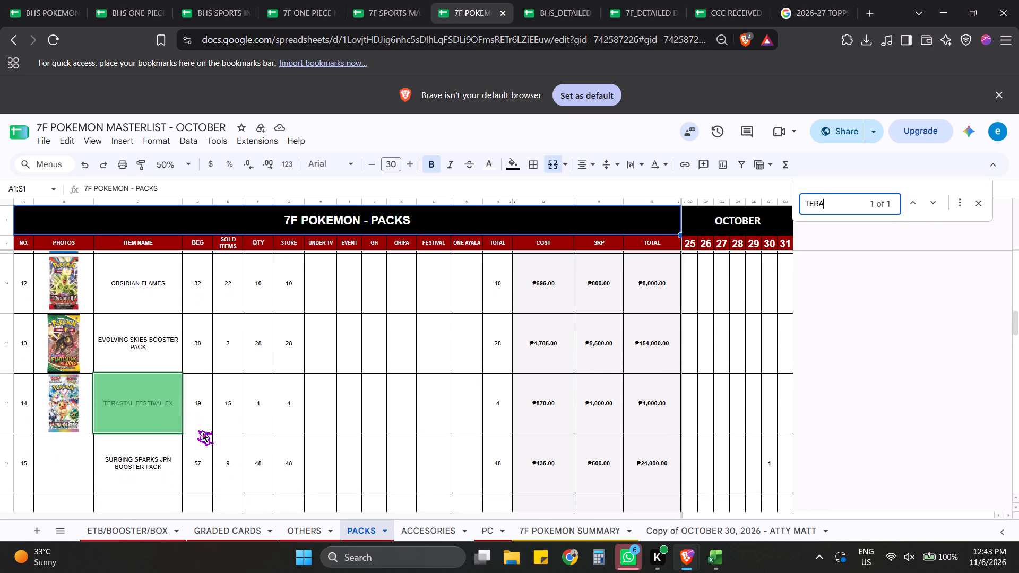
Examine the Surging Sparks JPN Booster Pack row's beginning stock, sold, quantity, store and SRP cells.
scroll(166, 449, "down", 1)
left_click(154, 456)
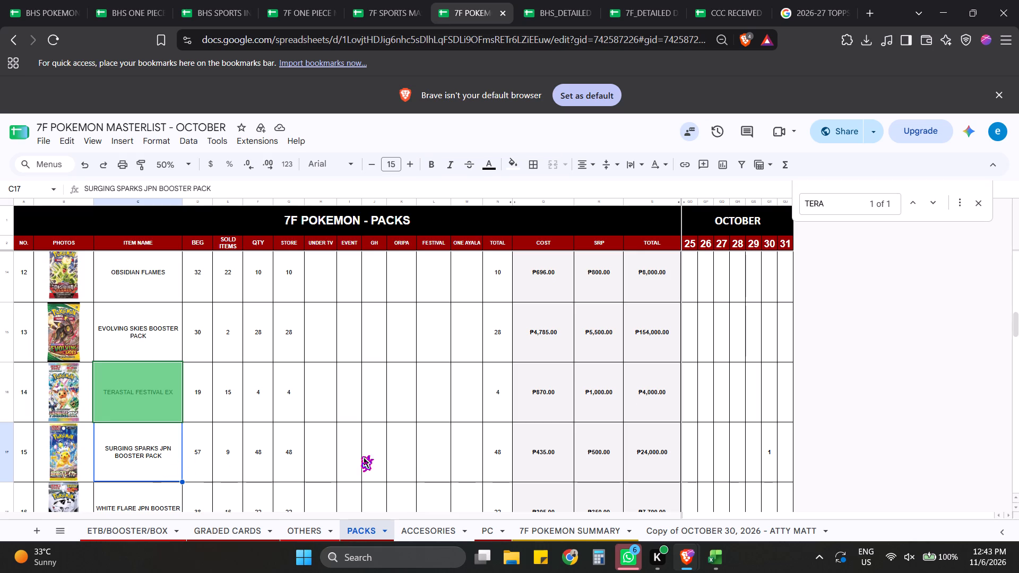
left_click(603, 455)
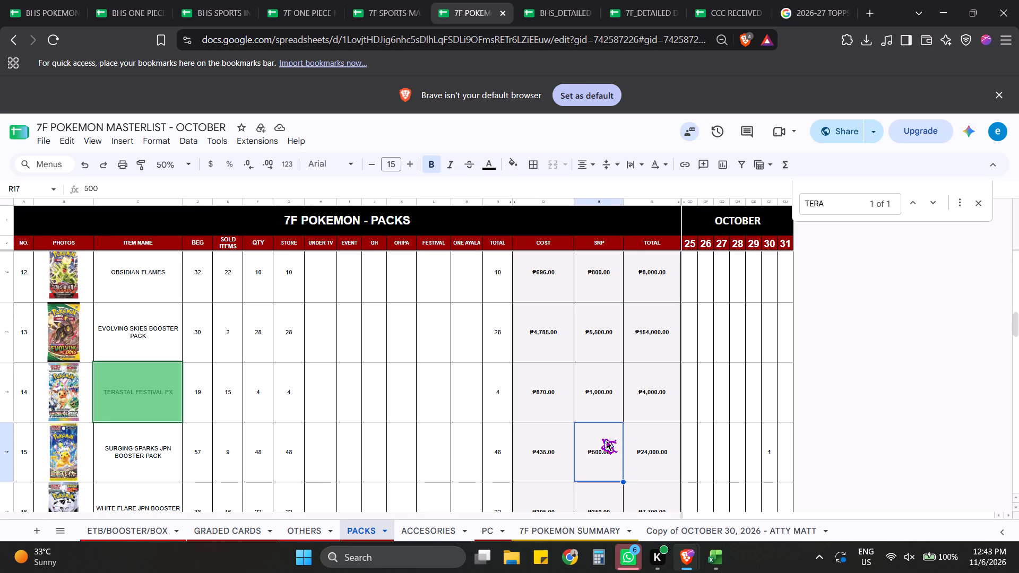
left_click(189, 450)
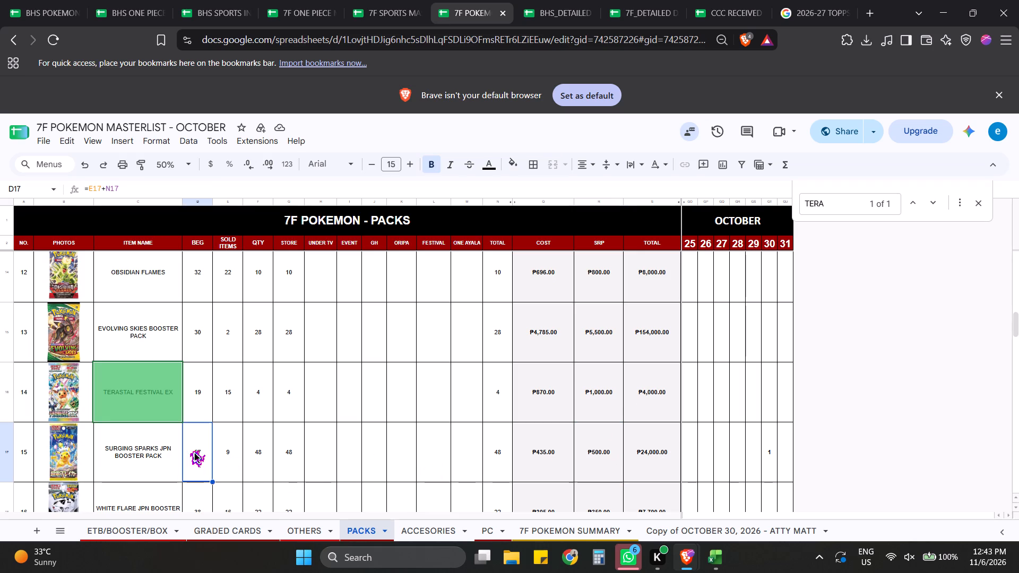
left_click(228, 450)
left_click(248, 453)
left_click(285, 455)
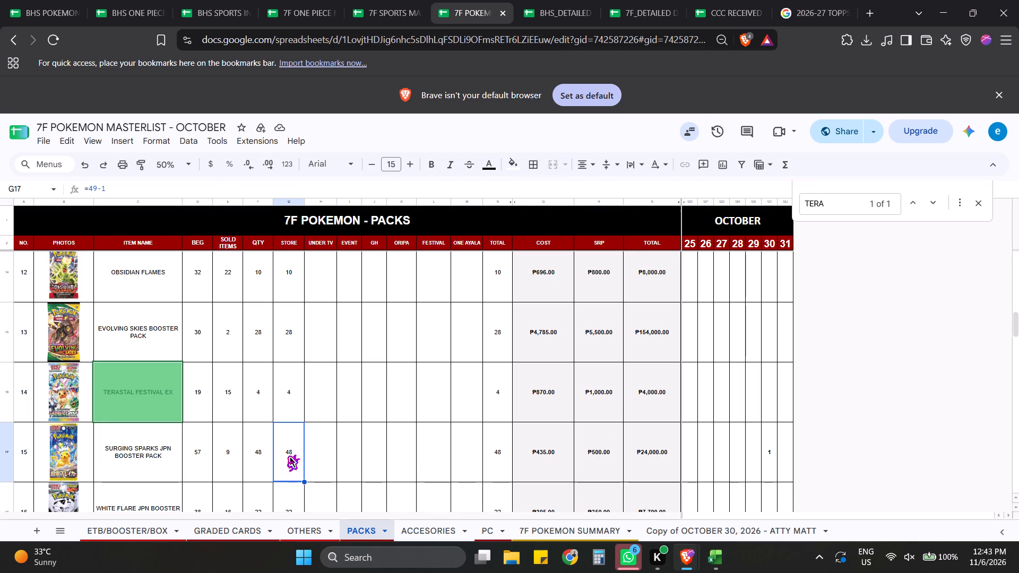
left_click(599, 461)
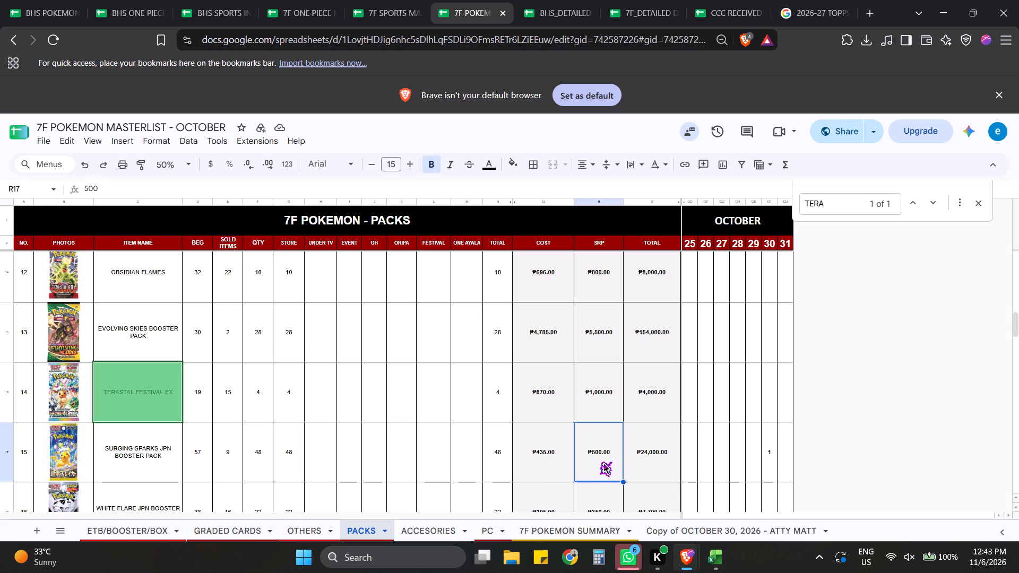
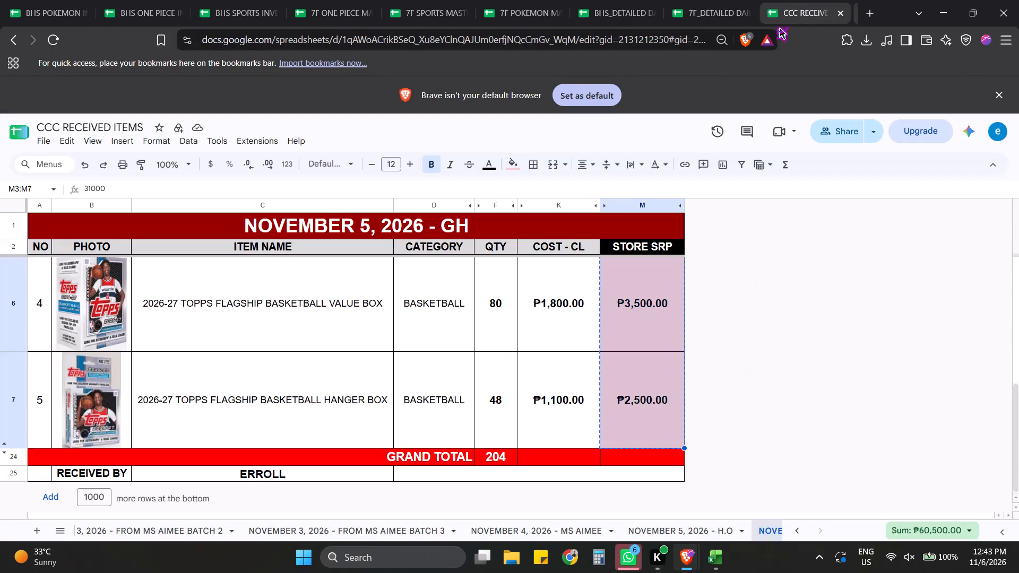
Examine the COST and SRP cells of the Topps Flagship Basketball rows in 7F SPORTS MASTERLIST - OCTOBER.
left_click(598, 3)
left_click(522, 0)
left_click(451, 0)
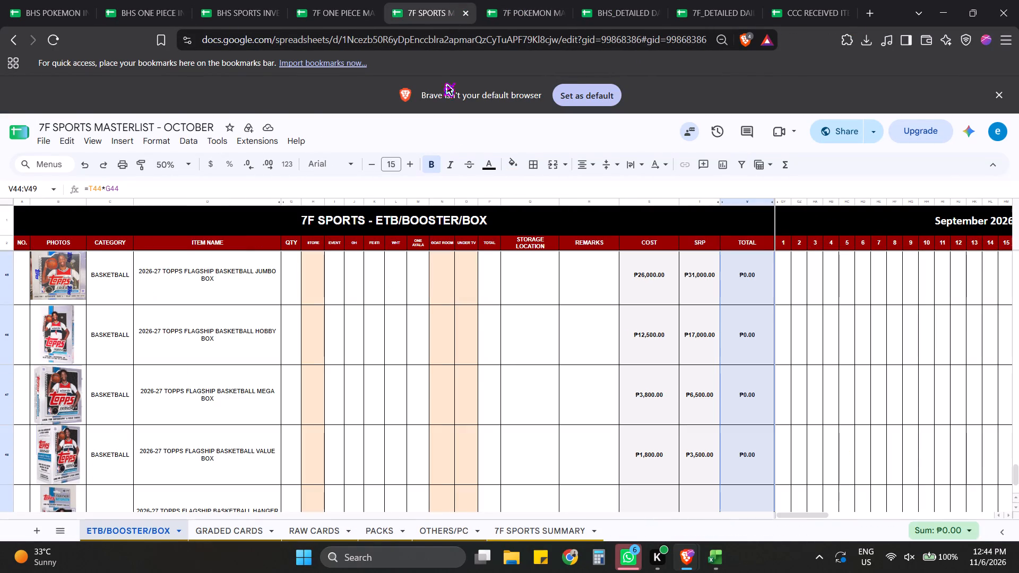
scroll(686, 377, "down", 5)
left_click(692, 398)
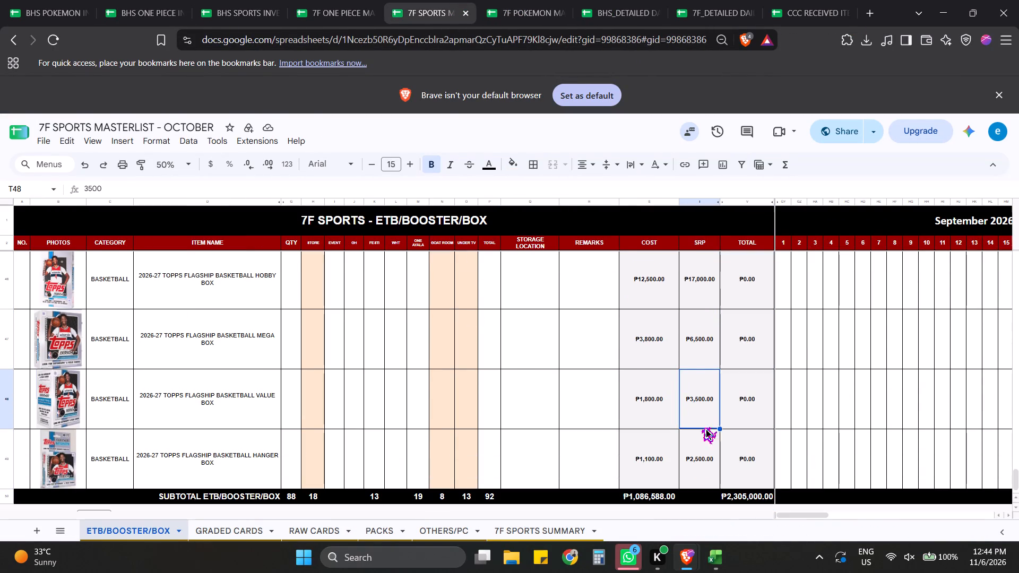
left_click(691, 459)
left_click(676, 406)
left_click(651, 435)
left_click(661, 466)
left_click(700, 423)
left_click_drag(703, 360, 705, 344)
left_click(706, 286)
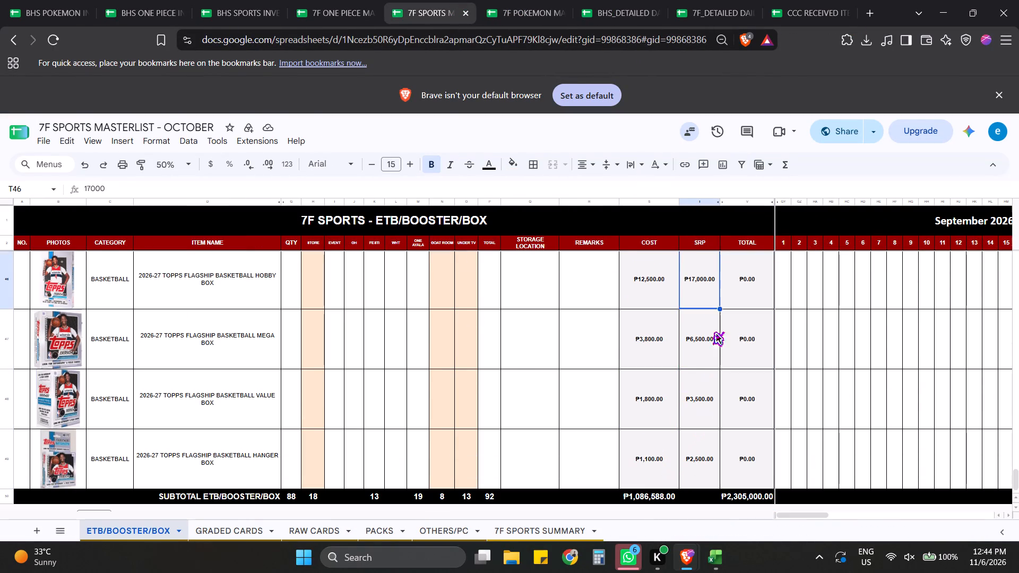
scroll(688, 371, "up", 9)
scroll(711, 401, "down", 6)
scroll(715, 416, "up", 8)
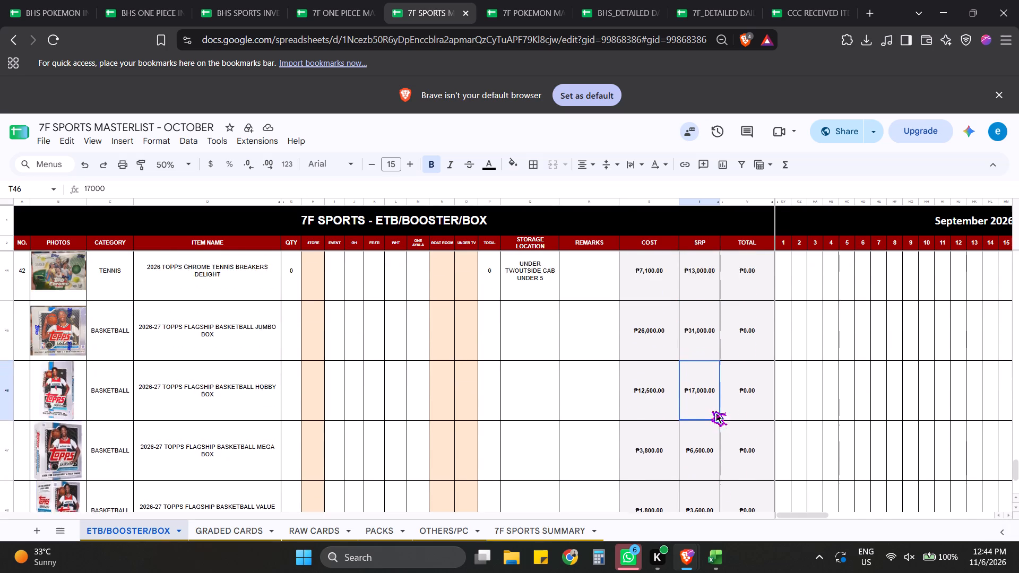
scroll(711, 411, "up", 4)
scroll(673, 438, "down", 3)
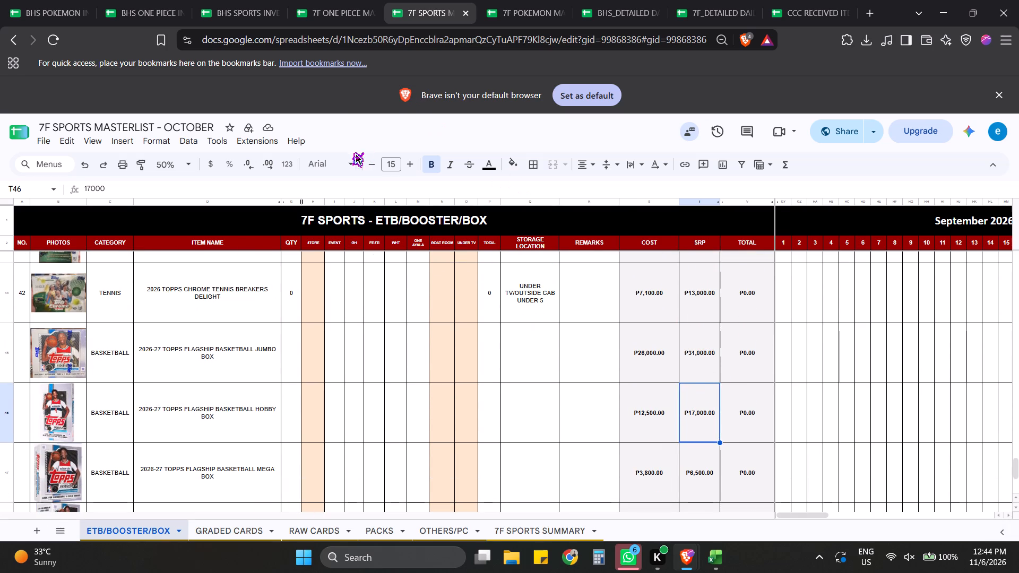
Place the Topps Flagship Basketball Jumbo Box photo in CCC RECEIVED ITEMS over the cells and capture a screen snip of it.
left_click(226, 0)
scroll(388, 312, "down", 16)
scroll(401, 374, "up", 12)
left_click(82, 393)
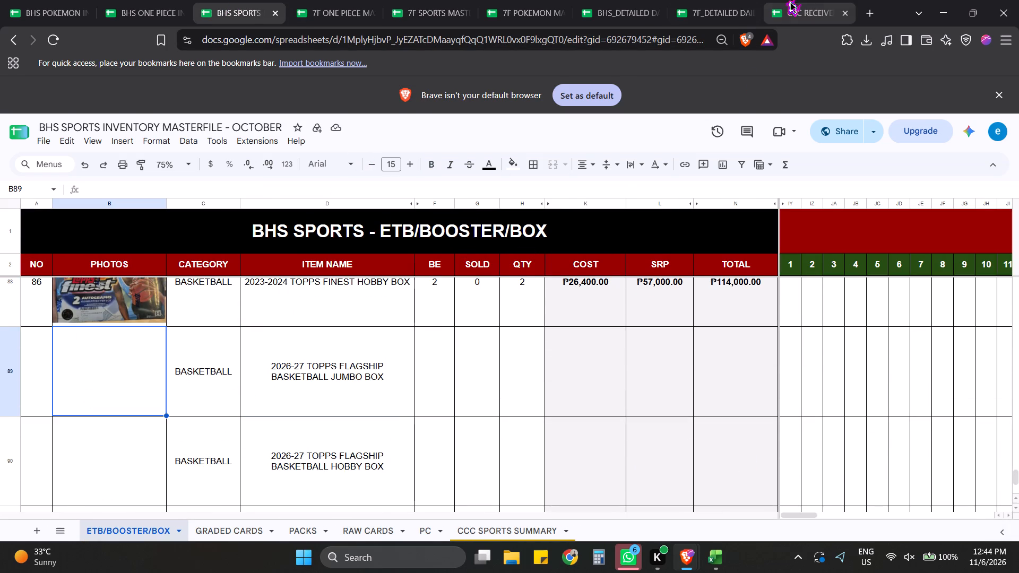
left_click(785, 0)
scroll(241, 379, "up", 17)
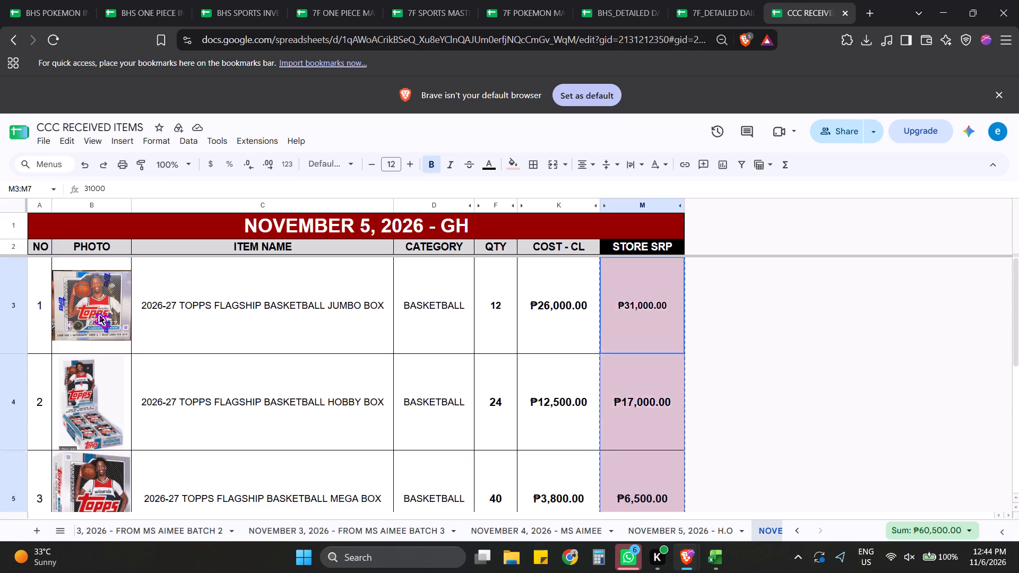
left_click(94, 313)
right_click(96, 312)
scroll(212, 446, "down", 5)
scroll(182, 487, "down", 4)
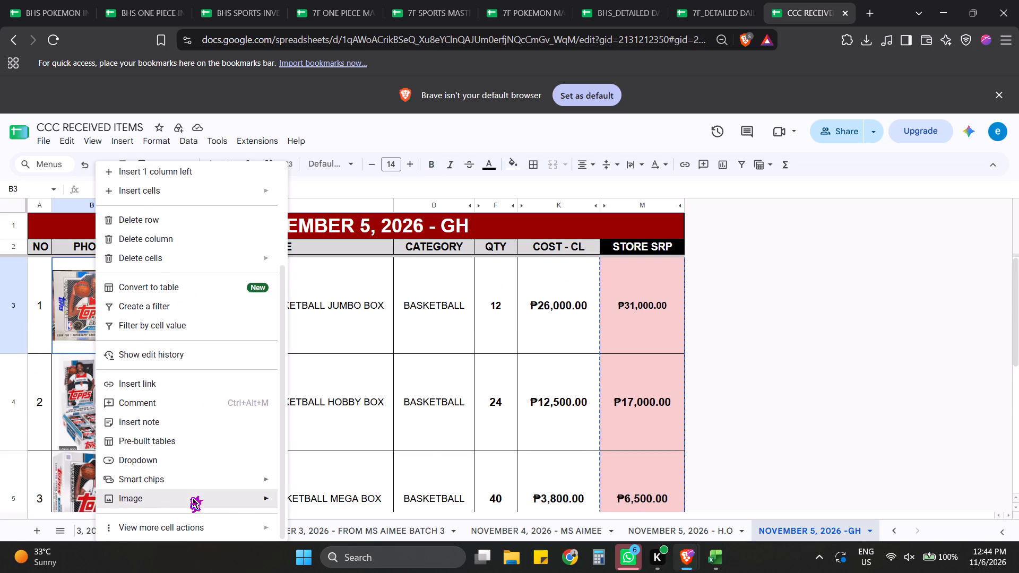
left_click(188, 496)
left_click(299, 480)
key("shift+super+s")
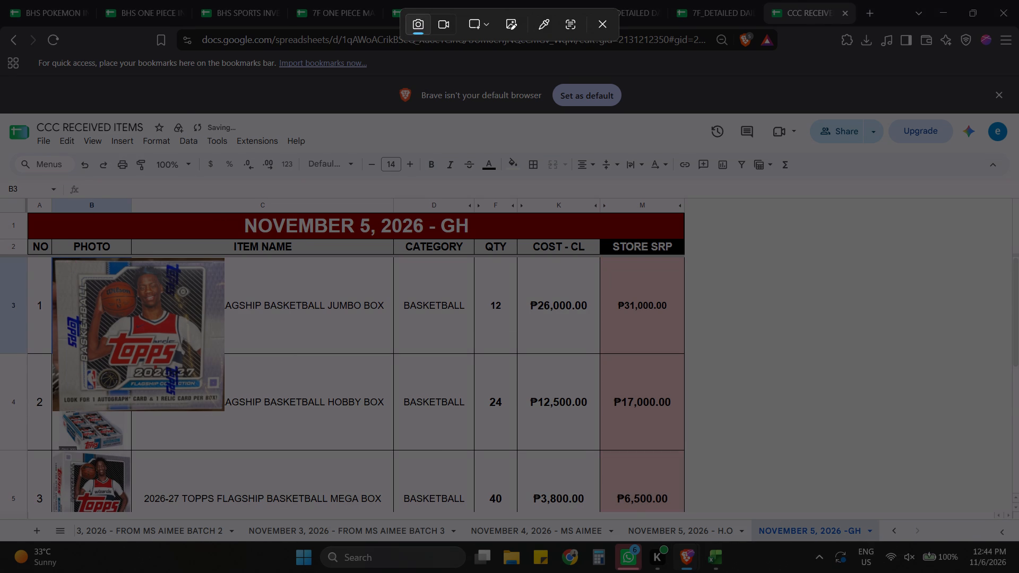
left_click_drag(52, 258, 223, 410)
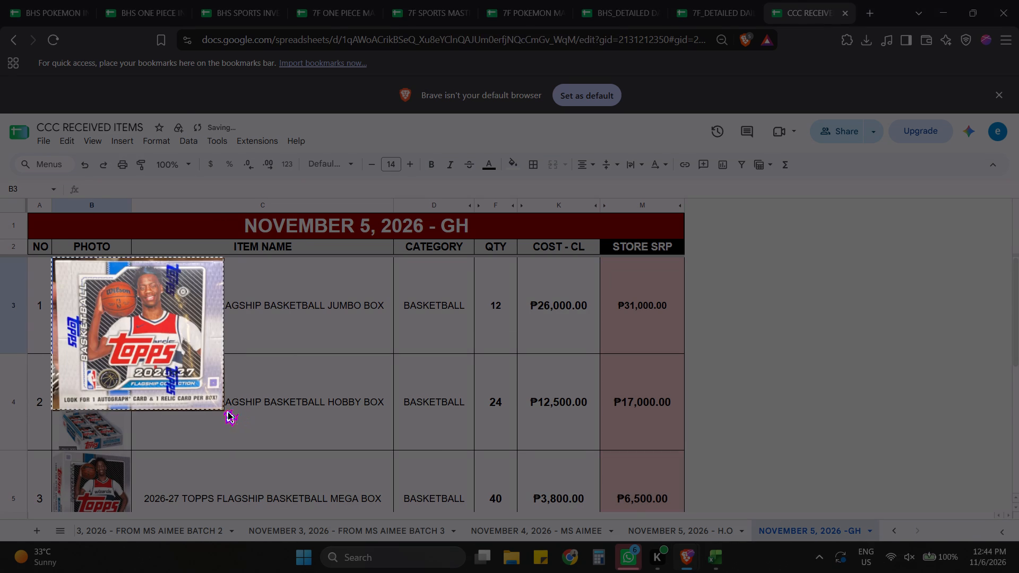
left_click_drag(223, 410, 223, 410)
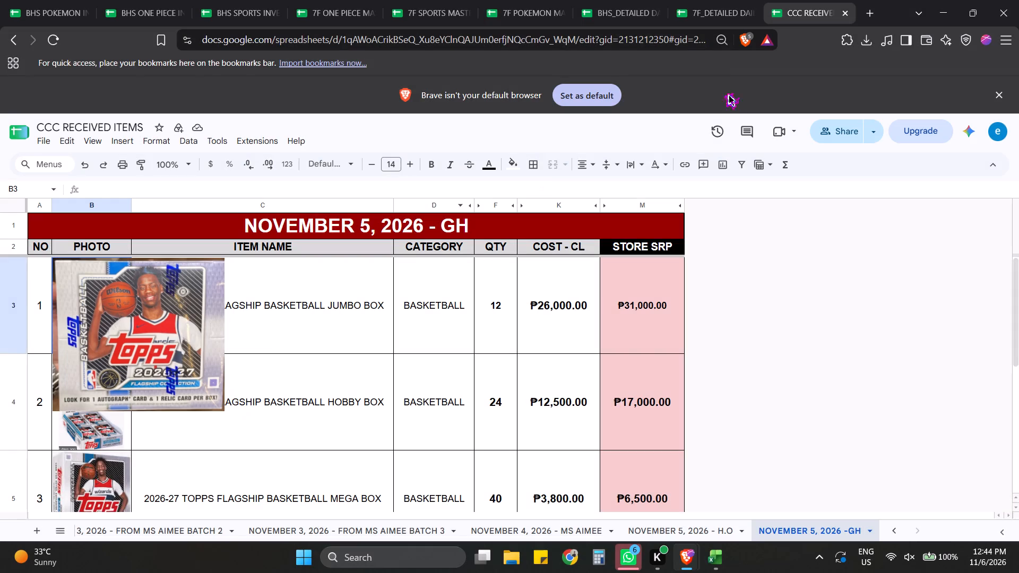
Paste the captured Jumbo Box photo into cell B89 of BHS SPORTS INVENTORY MASTERFILE and set it inside the cell.
left_click(228, 0)
left_click(120, 363)
key("ctrl+v")
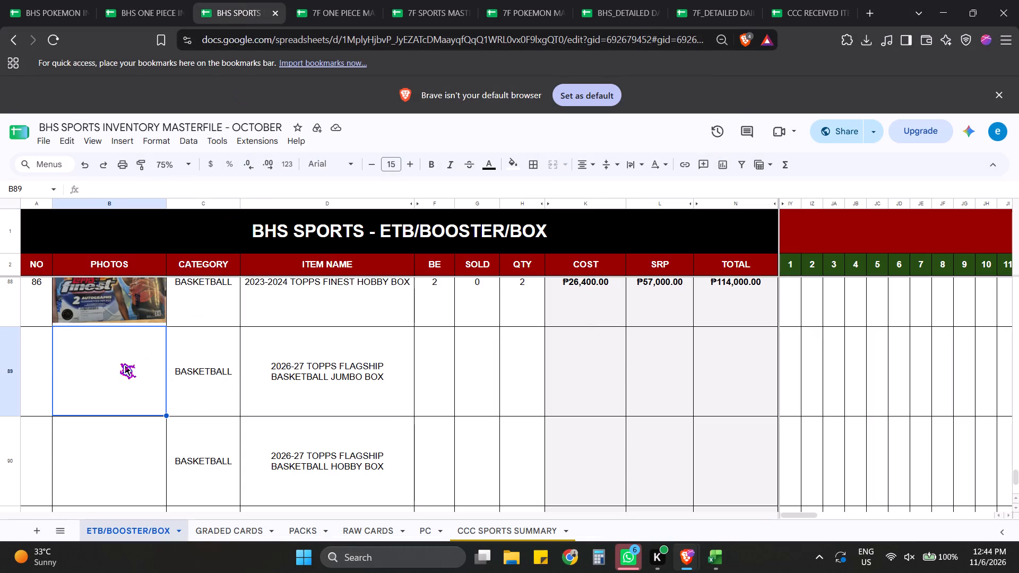
left_click(187, 337)
left_click(235, 447)
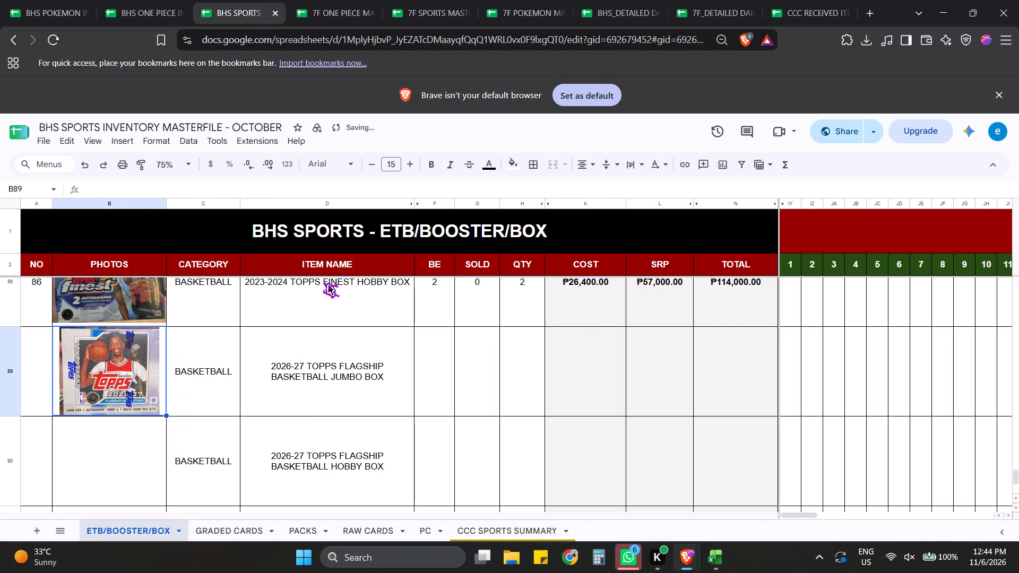
Undo placing the Jumbo Box photo over the cells in CCC RECEIVED ITEMS.
left_click(798, 0)
key("ctrl+z")
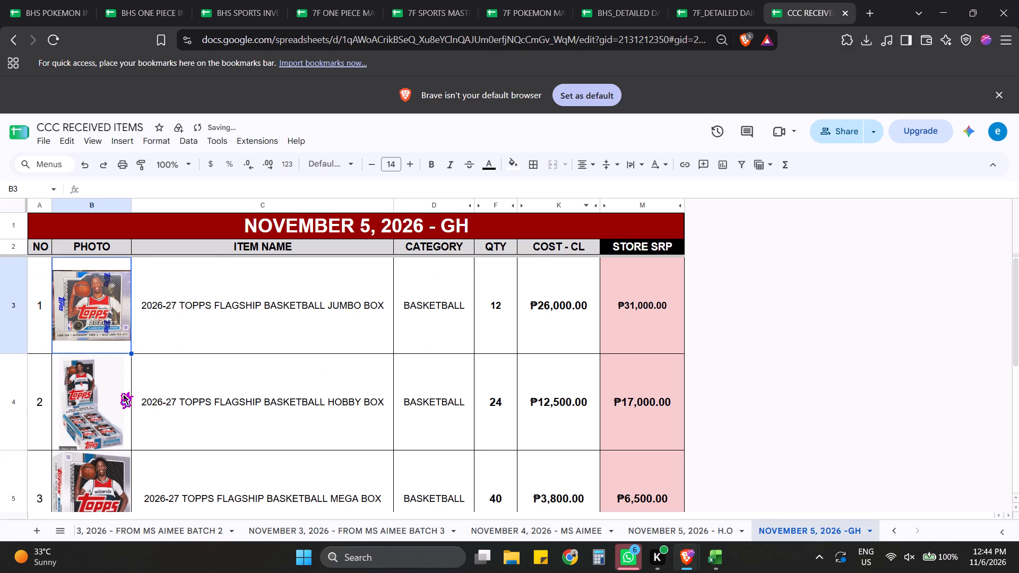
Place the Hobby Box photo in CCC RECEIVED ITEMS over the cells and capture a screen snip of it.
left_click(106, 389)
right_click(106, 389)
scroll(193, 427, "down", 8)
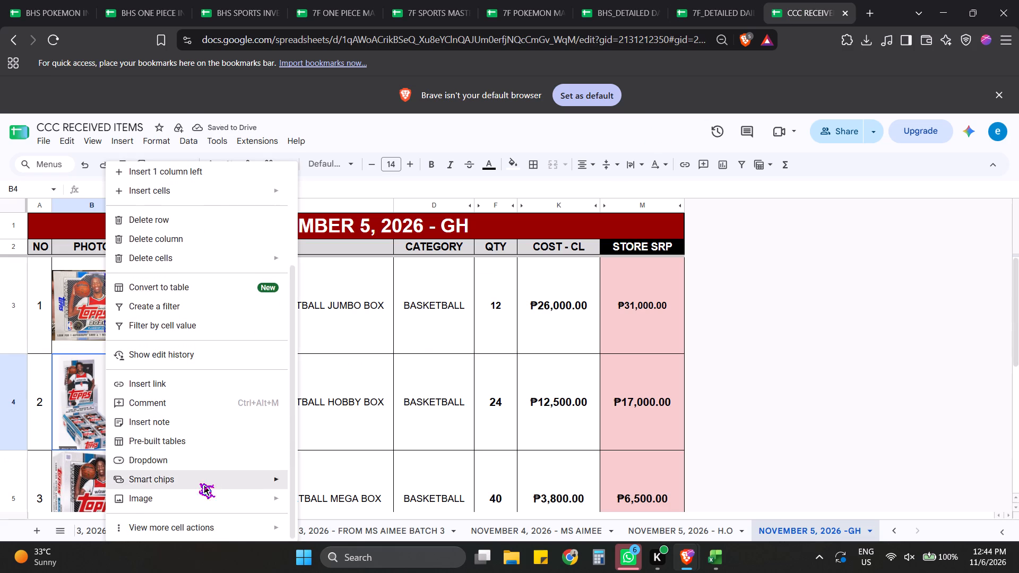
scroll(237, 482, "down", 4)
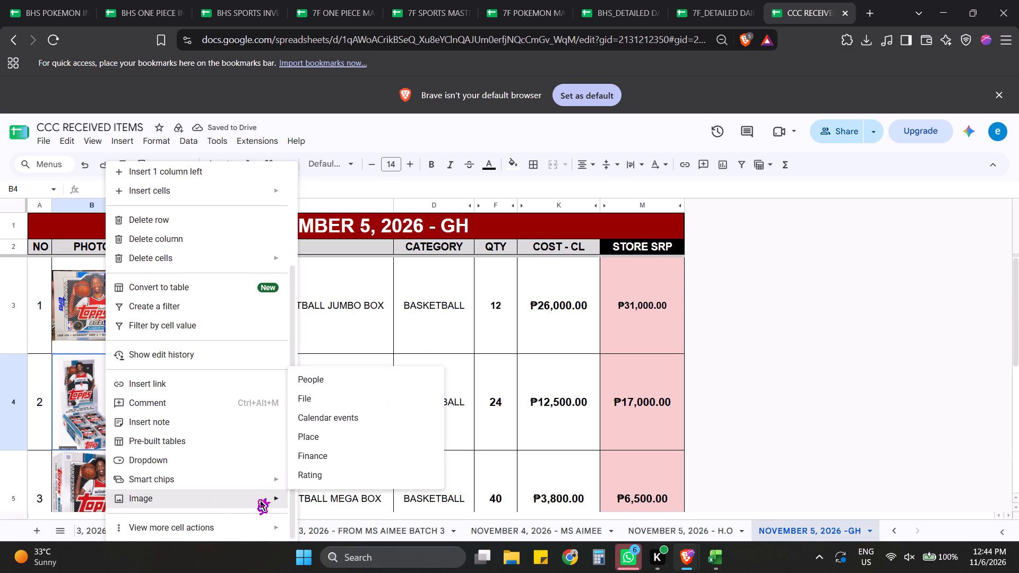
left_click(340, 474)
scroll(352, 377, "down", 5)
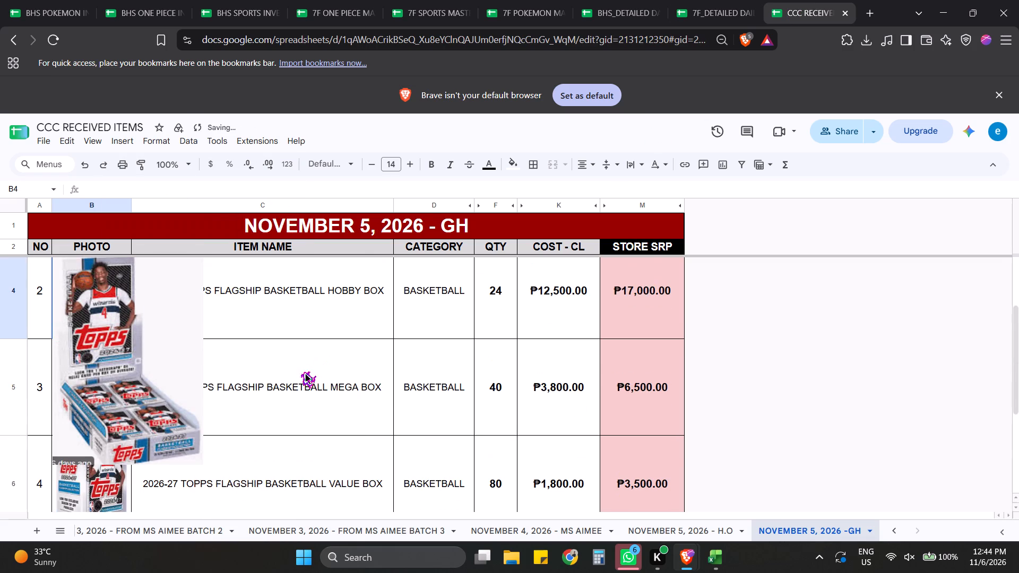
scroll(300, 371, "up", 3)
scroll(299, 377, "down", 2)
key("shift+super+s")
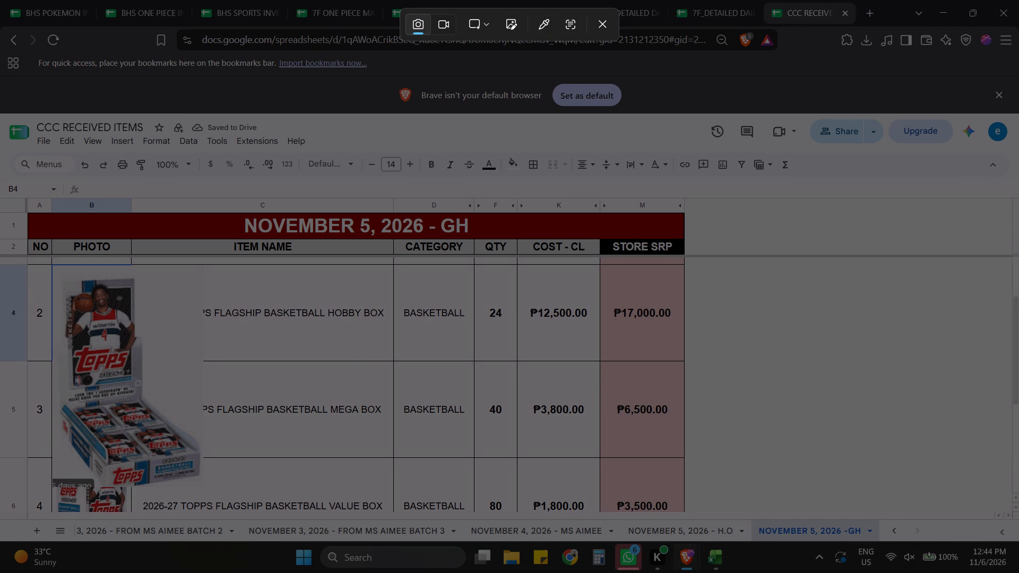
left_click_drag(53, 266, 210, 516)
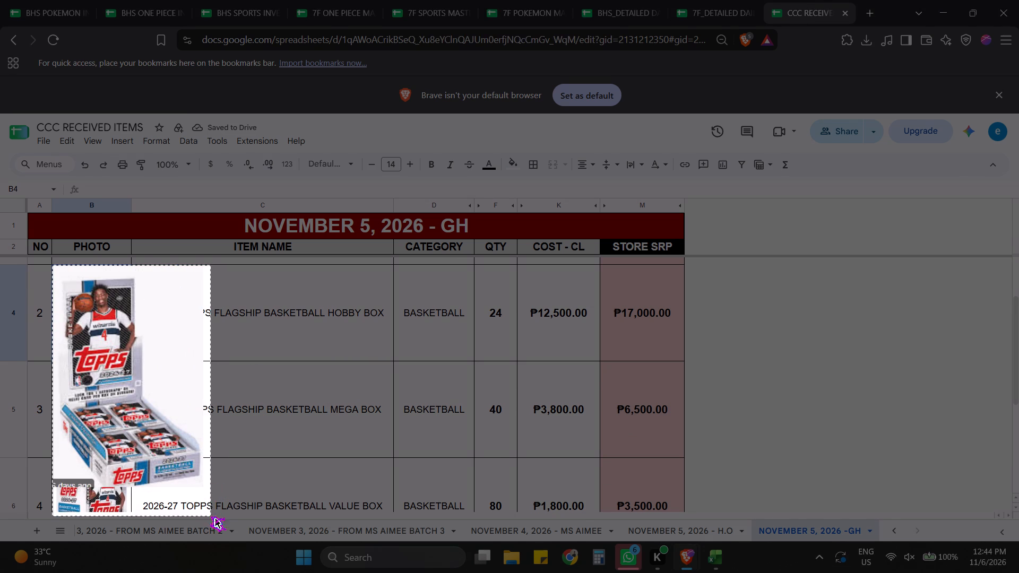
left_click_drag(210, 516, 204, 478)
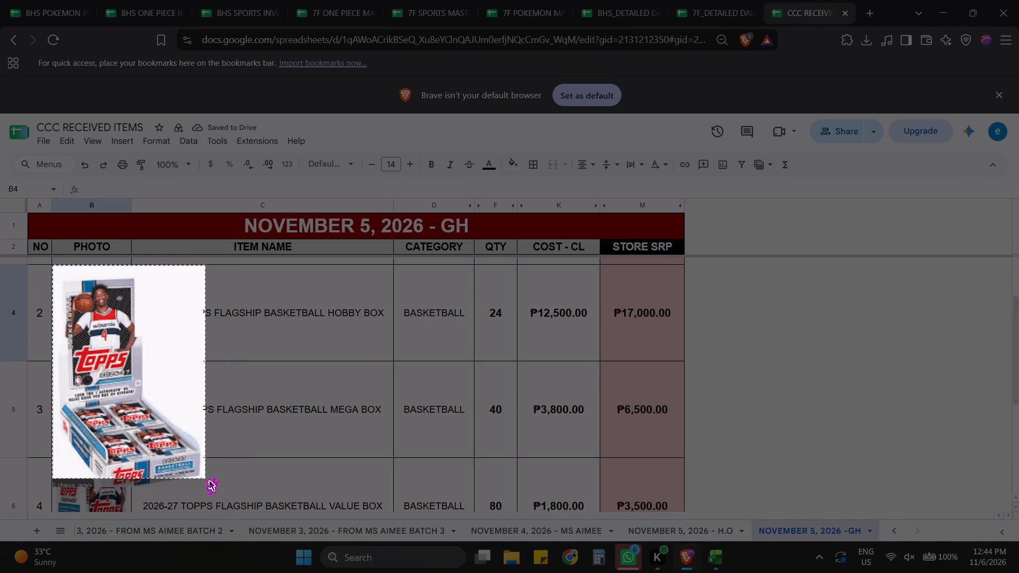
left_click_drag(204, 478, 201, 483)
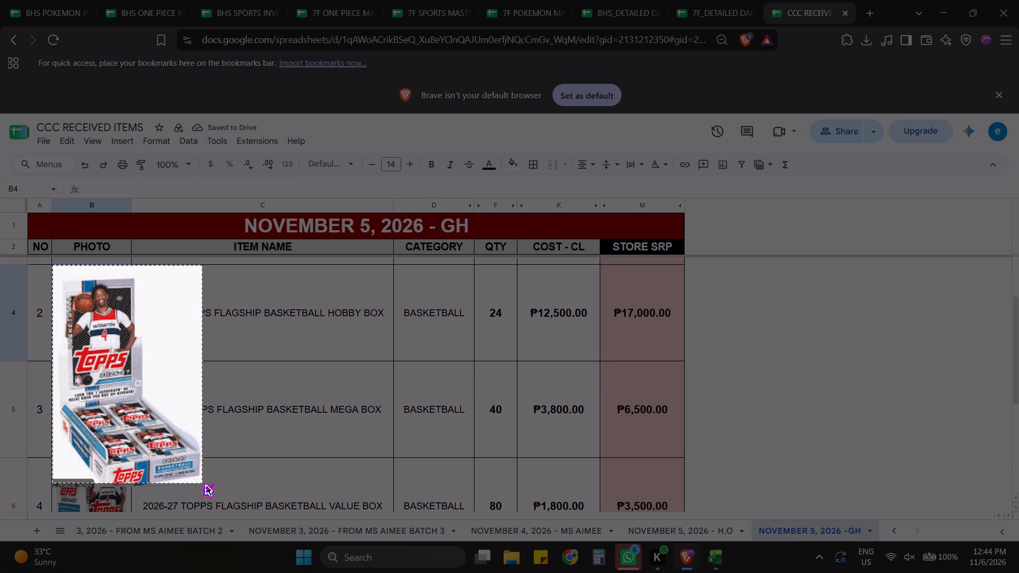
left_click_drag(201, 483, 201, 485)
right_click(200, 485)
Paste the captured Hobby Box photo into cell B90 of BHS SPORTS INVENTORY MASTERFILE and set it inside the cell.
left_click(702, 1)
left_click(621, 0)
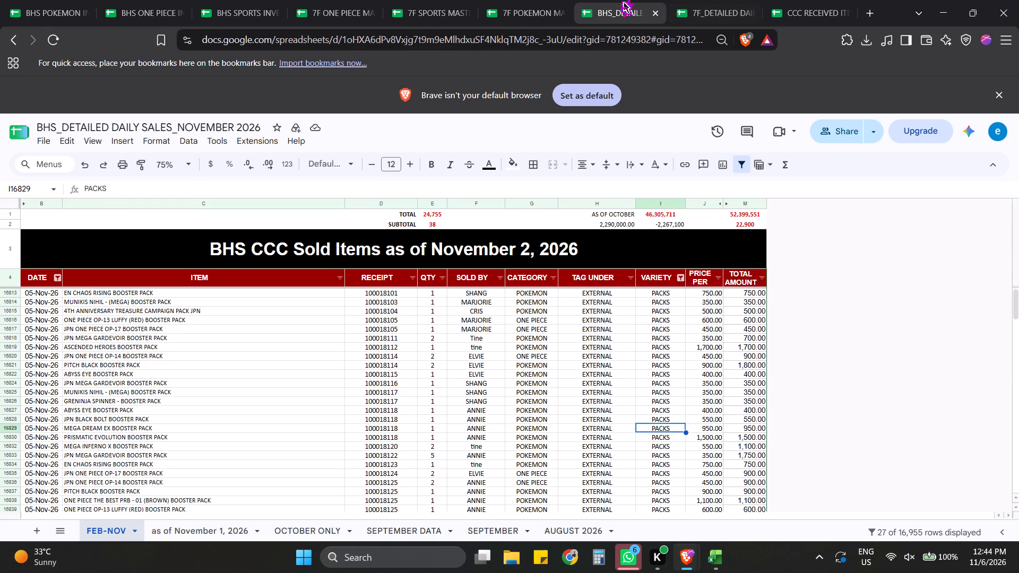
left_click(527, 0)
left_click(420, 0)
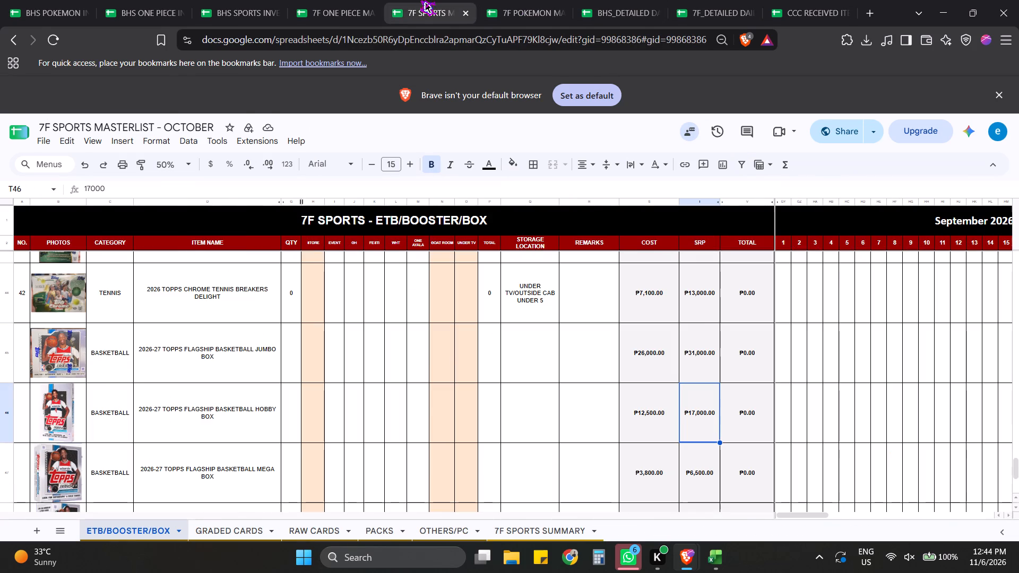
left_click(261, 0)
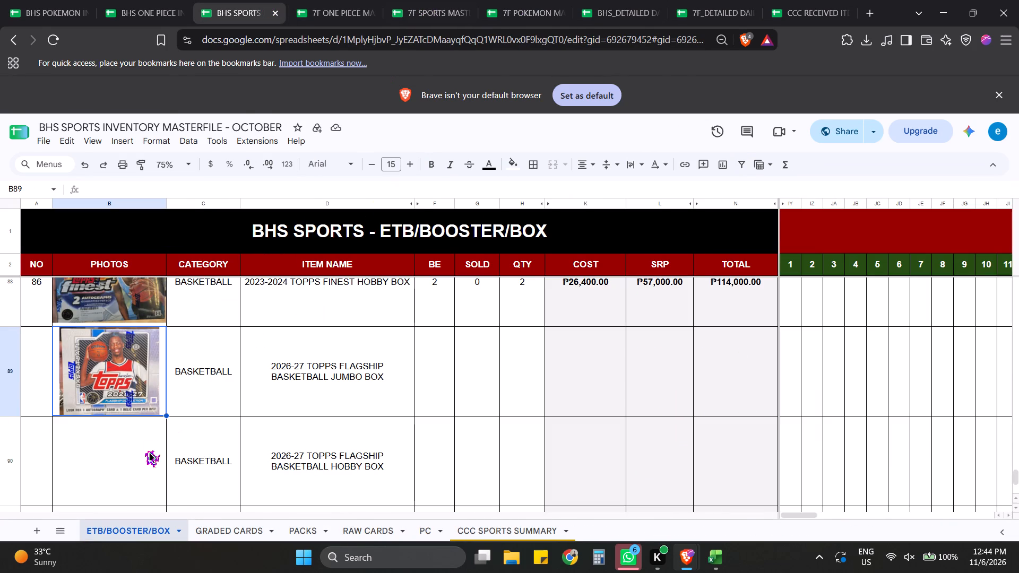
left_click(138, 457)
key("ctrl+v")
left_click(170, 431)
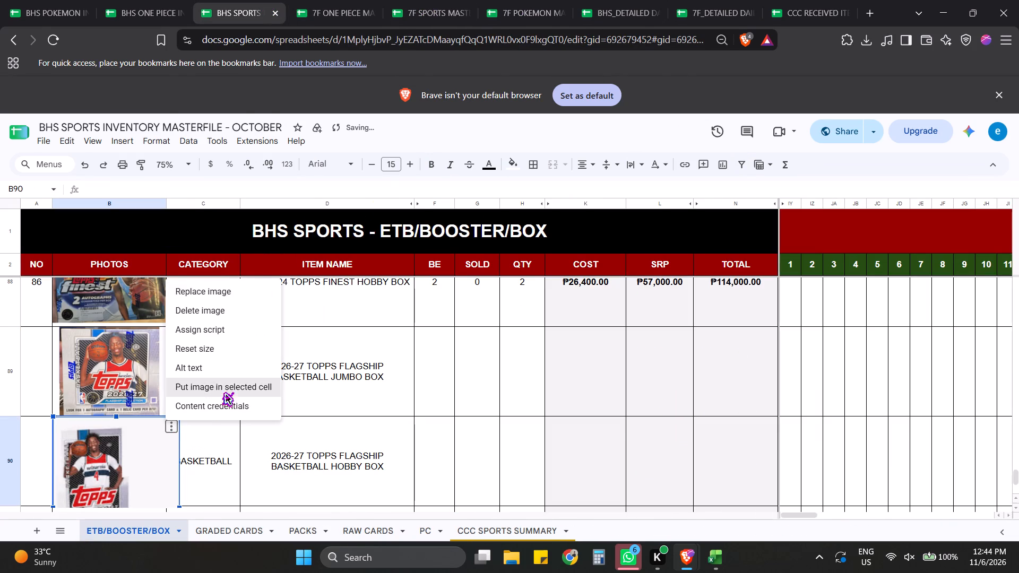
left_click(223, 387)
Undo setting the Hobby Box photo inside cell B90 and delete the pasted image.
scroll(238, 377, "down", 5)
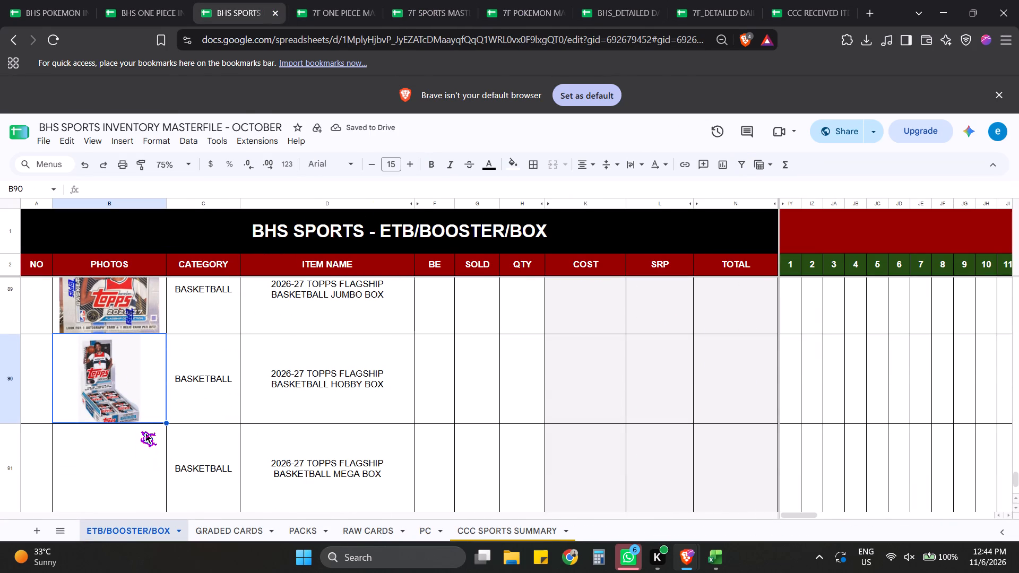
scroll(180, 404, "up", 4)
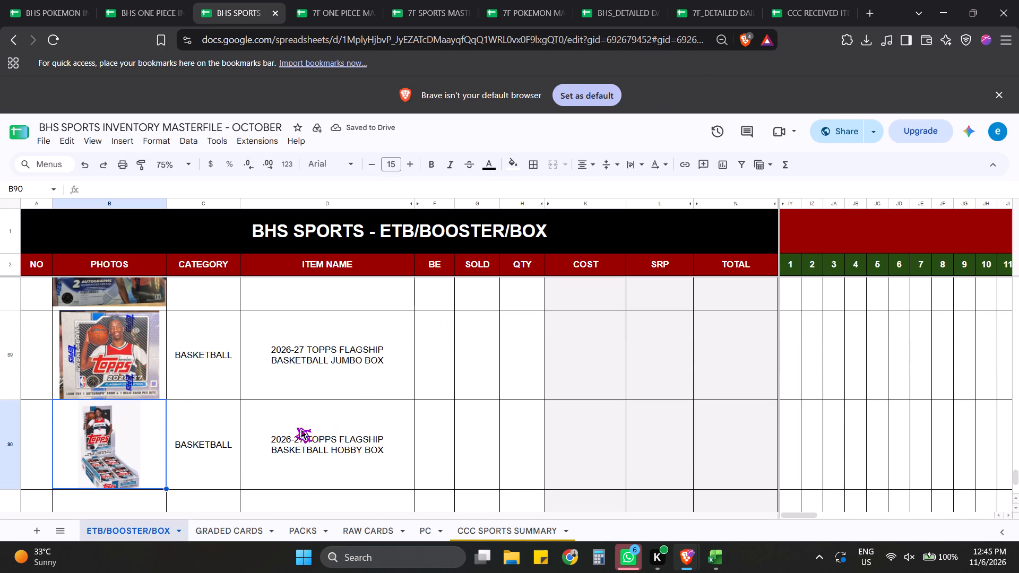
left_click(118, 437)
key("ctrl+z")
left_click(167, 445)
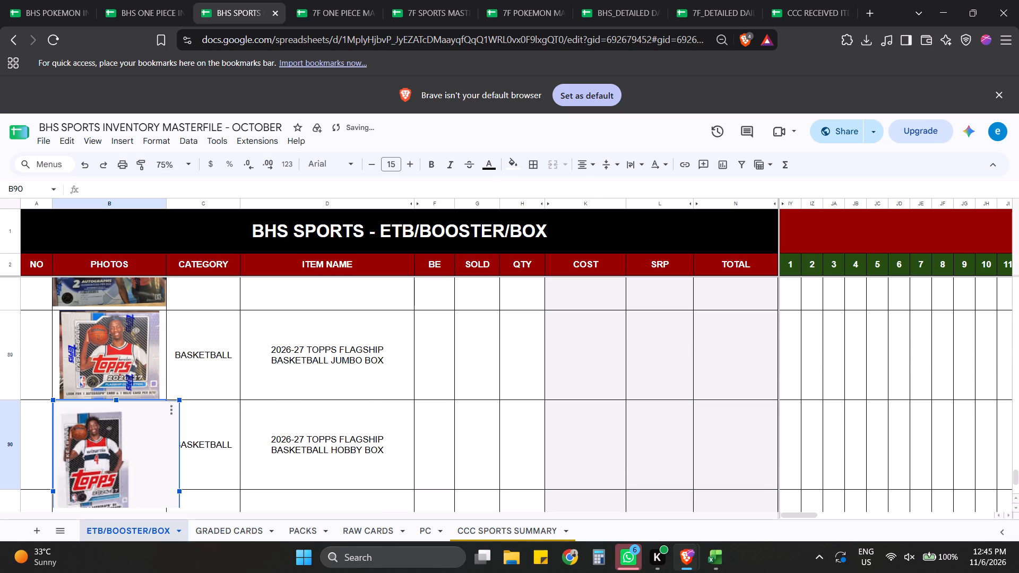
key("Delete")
Switch to 7F SPORTS MASTERLIST and place the Topps Flagship Basketball Hobby Box photo in cell B46 over the cells.
left_click(678, 0)
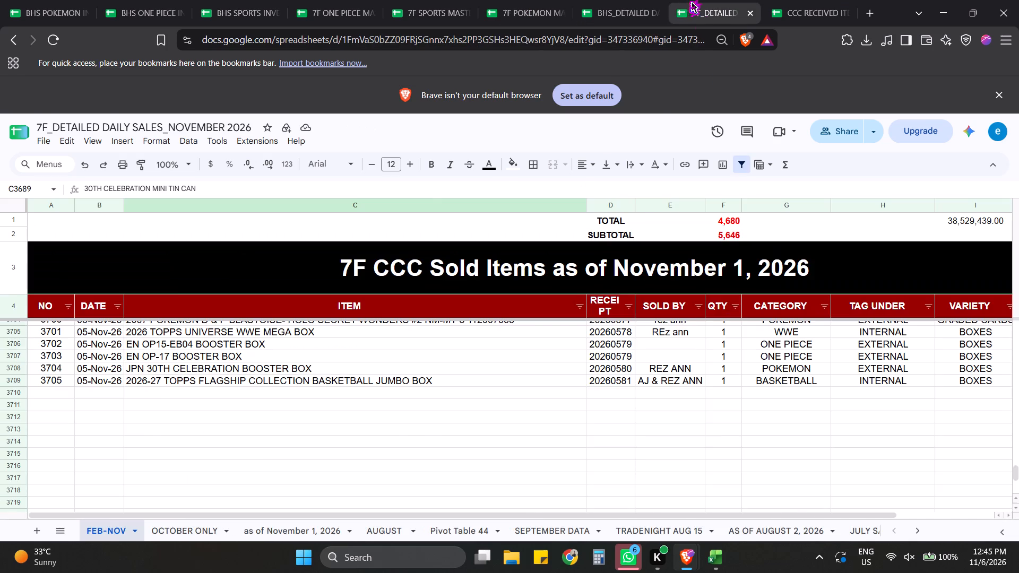
left_click(603, 0)
left_click(431, 0)
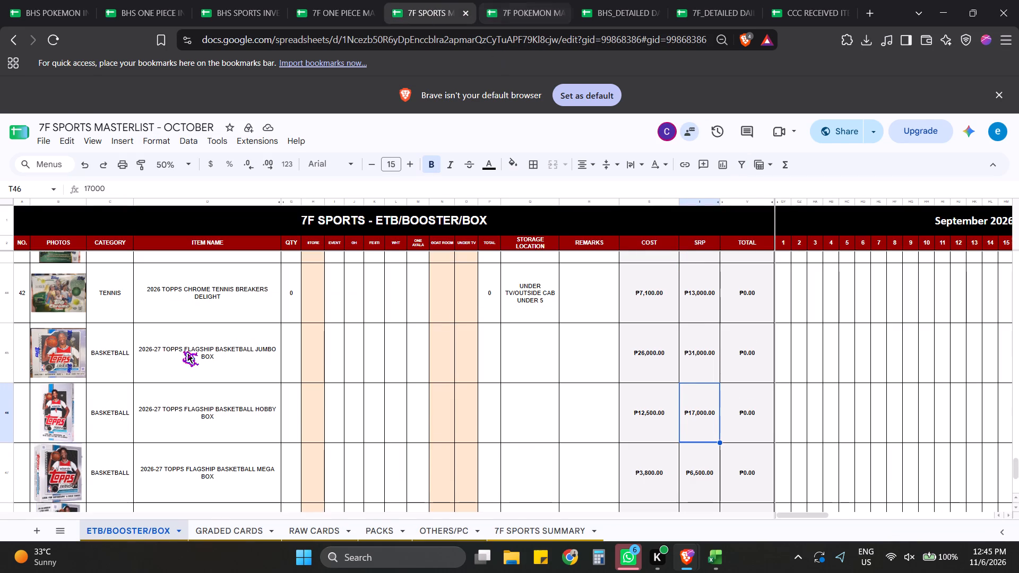
scroll(171, 352, "down", 3)
left_click(36, 386)
right_click(38, 383)
scroll(131, 453, "down", 1)
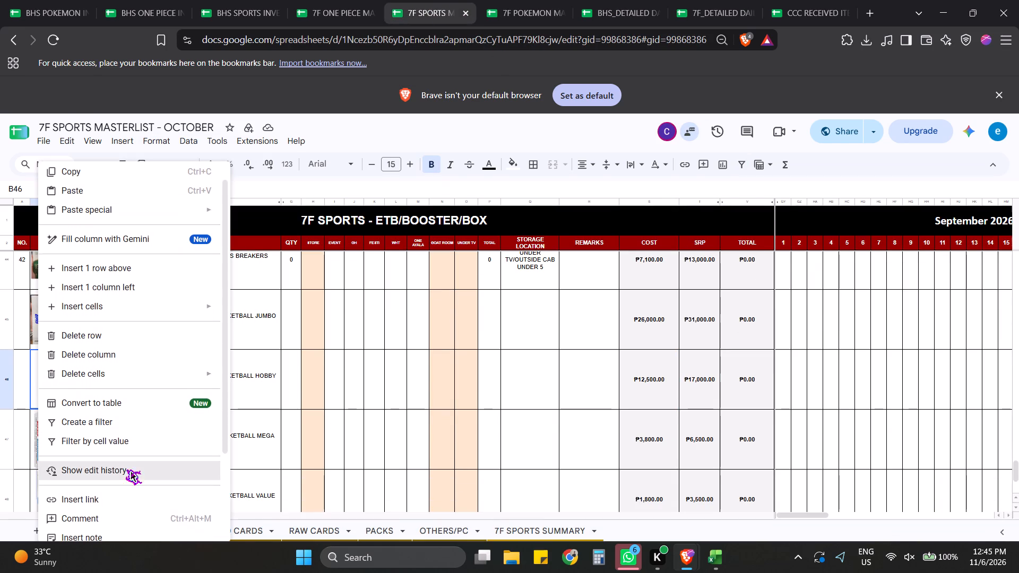
scroll(173, 477, "down", 6)
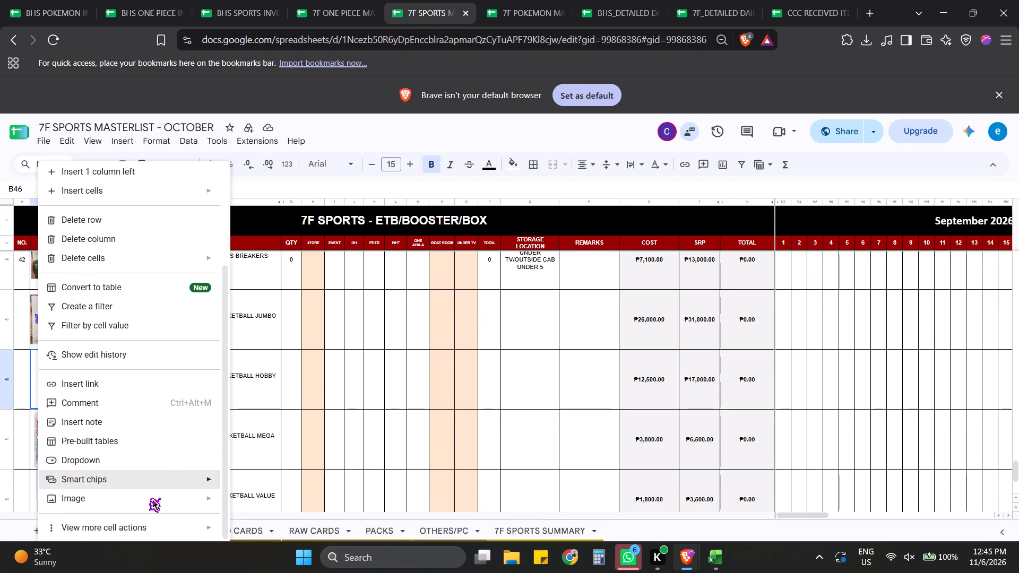
left_click(269, 474)
scroll(236, 380, "down", 3)
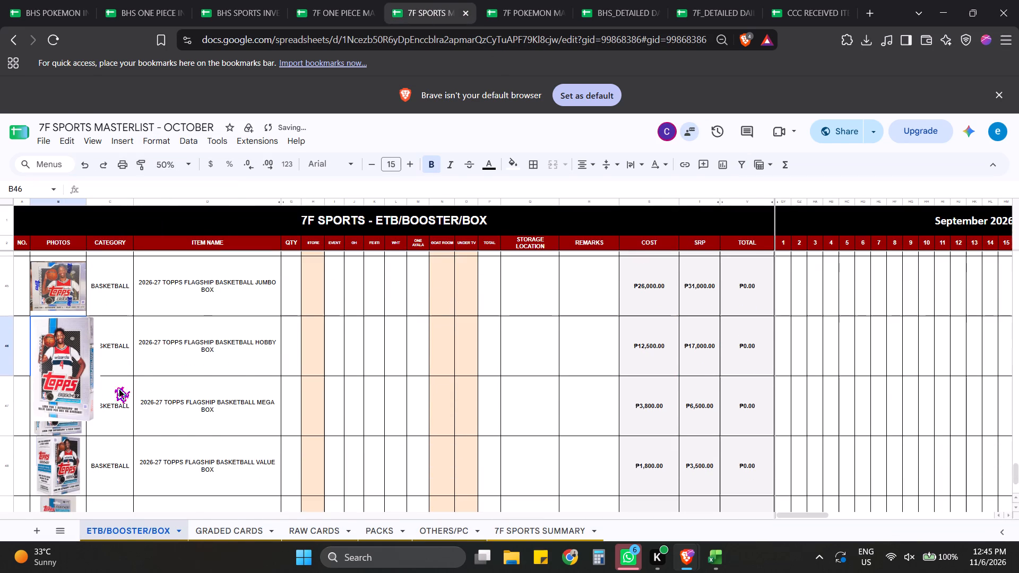
Set the sheet zoom to 90% and capture a screen snip of the whole Hobby Box photo.
left_click(175, 163)
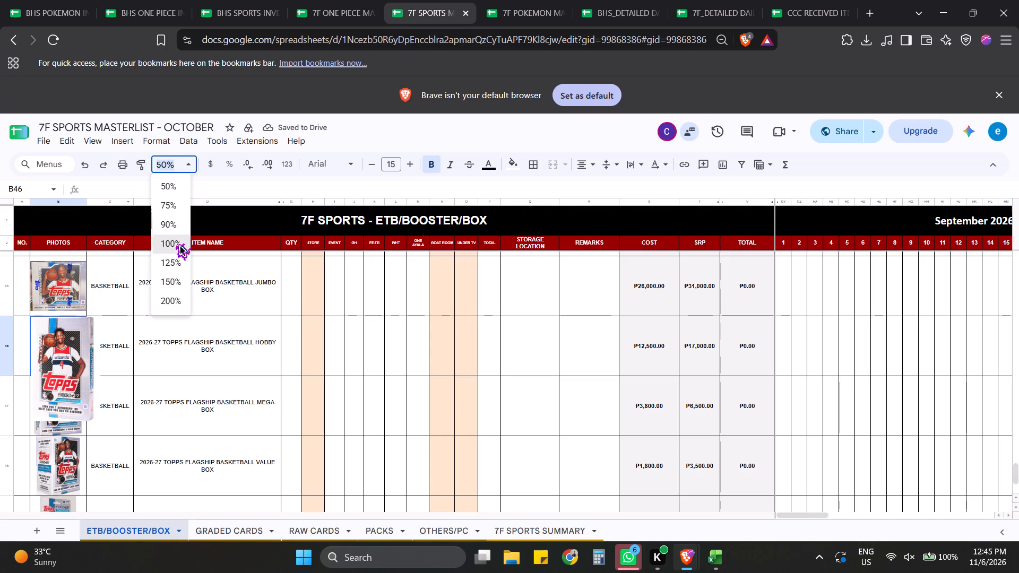
left_click(171, 247)
scroll(306, 361, "down", 5)
scroll(242, 406, "down", 1)
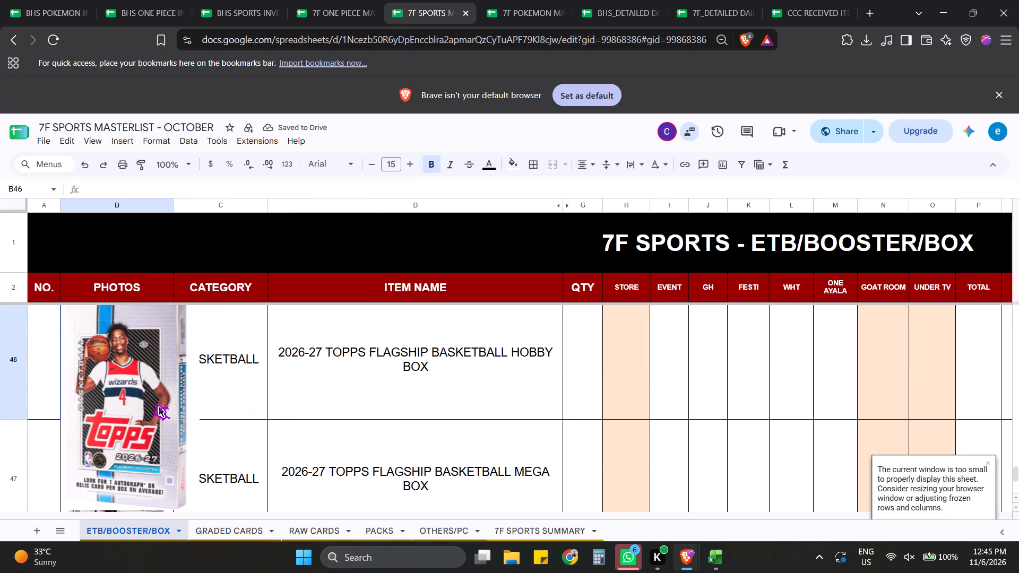
left_click(154, 404)
scroll(283, 413, "up", 2)
scroll(283, 416, "down", 2)
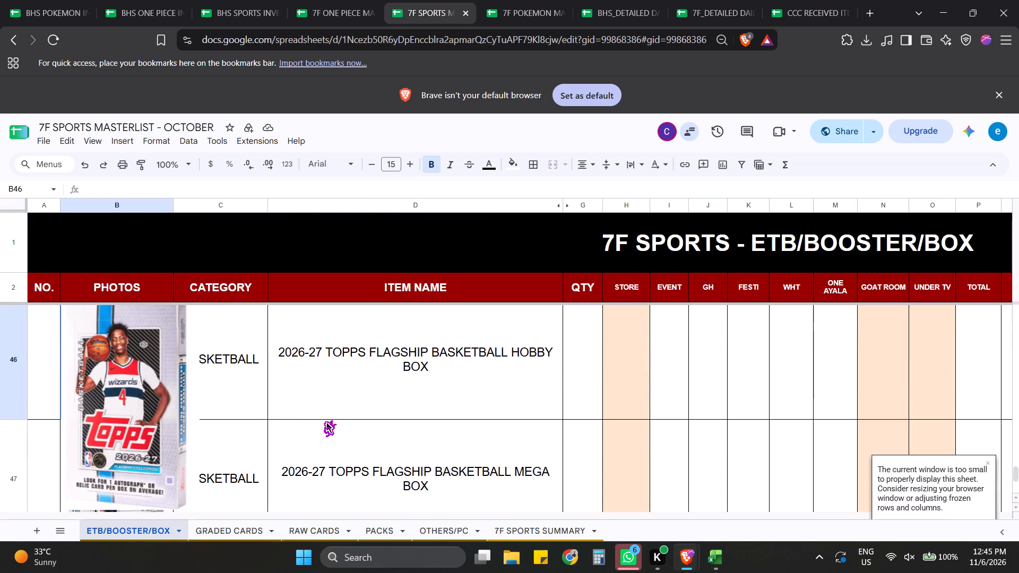
scroll(322, 420, "up", 1)
scroll(269, 371, "down", 1)
left_click(315, 392)
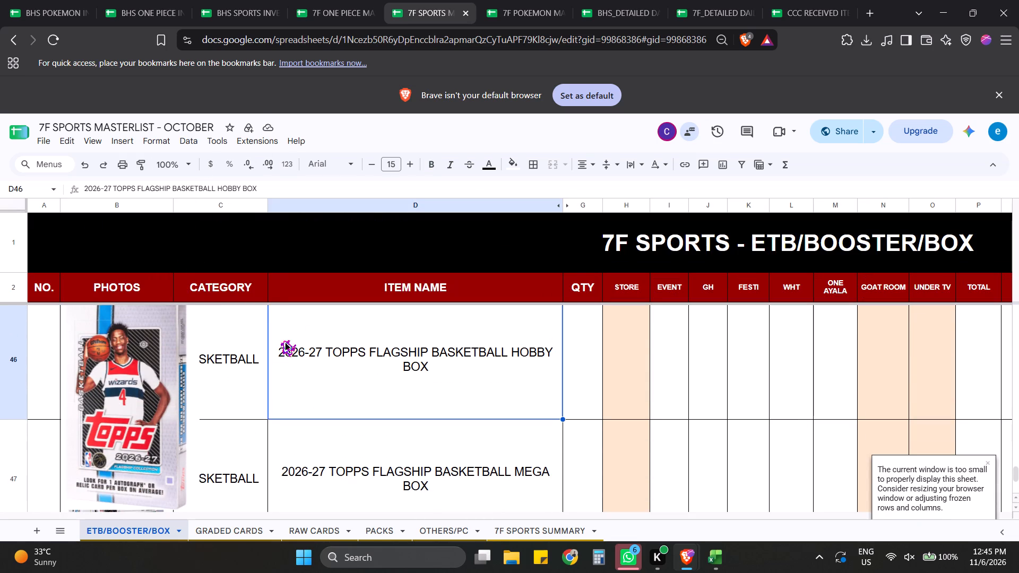
left_click(186, 166)
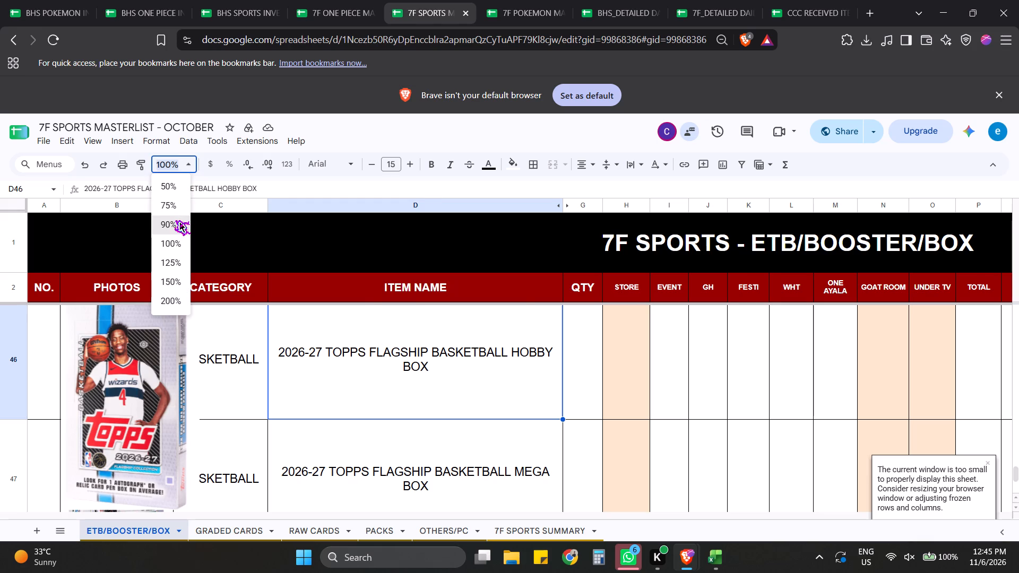
left_click(175, 220)
left_click(256, 377)
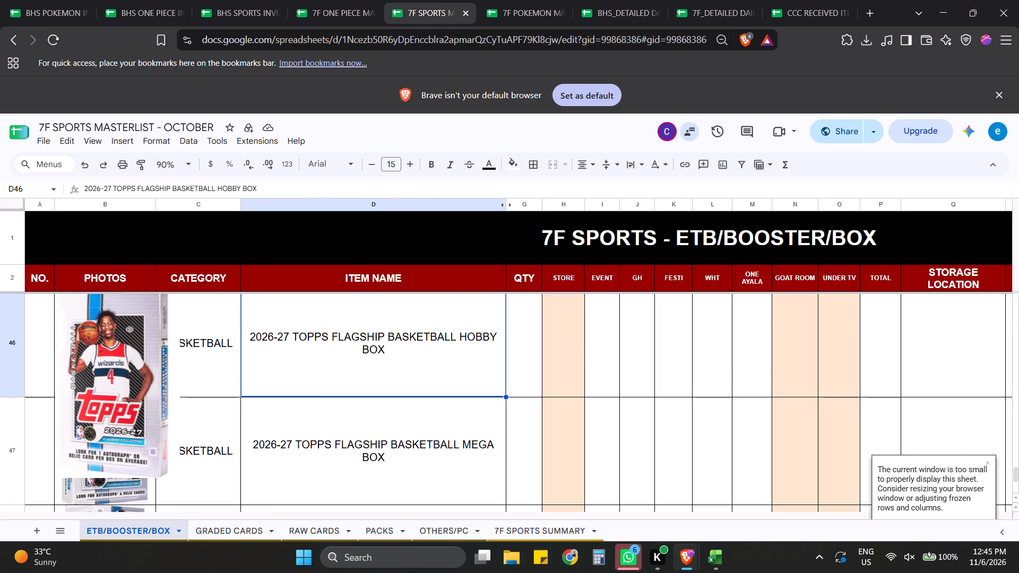
left_click(1015, 494)
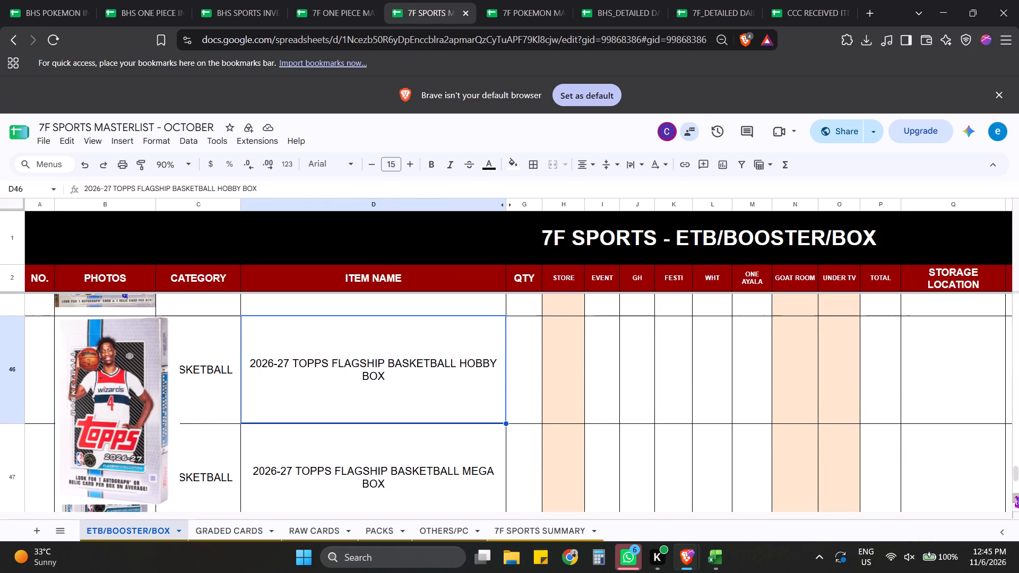
key("shift+super+s")
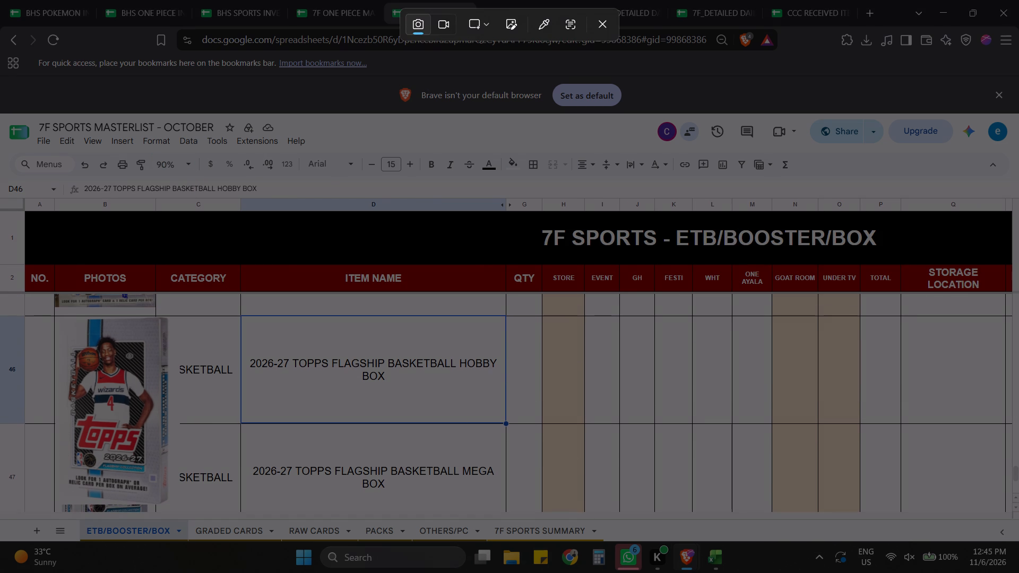
left_click_drag(58, 319, 170, 503)
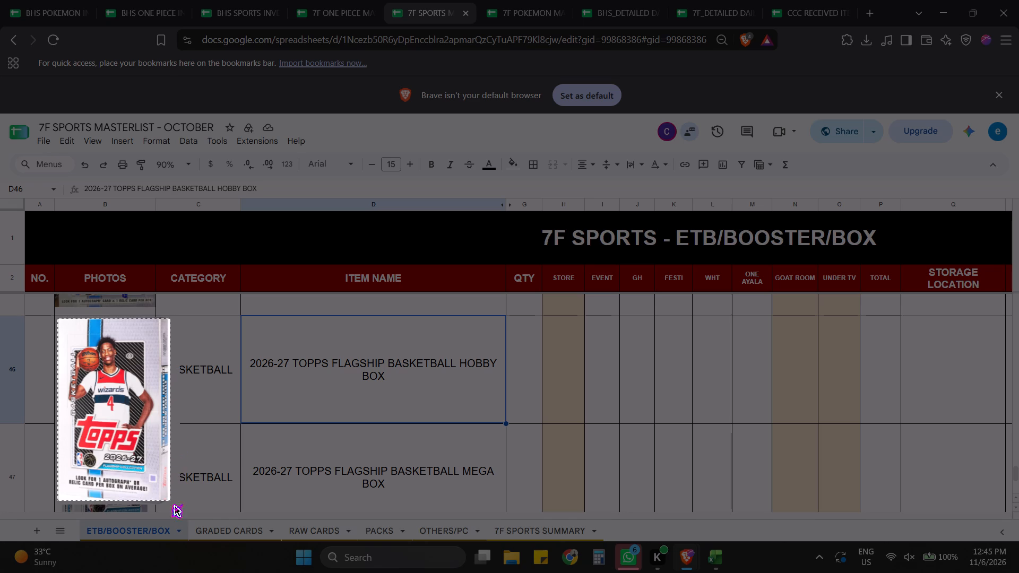
left_click_drag(170, 503, 170, 505)
Paste the captured Hobby Box photo into cell B90 of BHS SPORTS INVENTORY MASTERFILE and set it inside the cell.
left_click(147, 3)
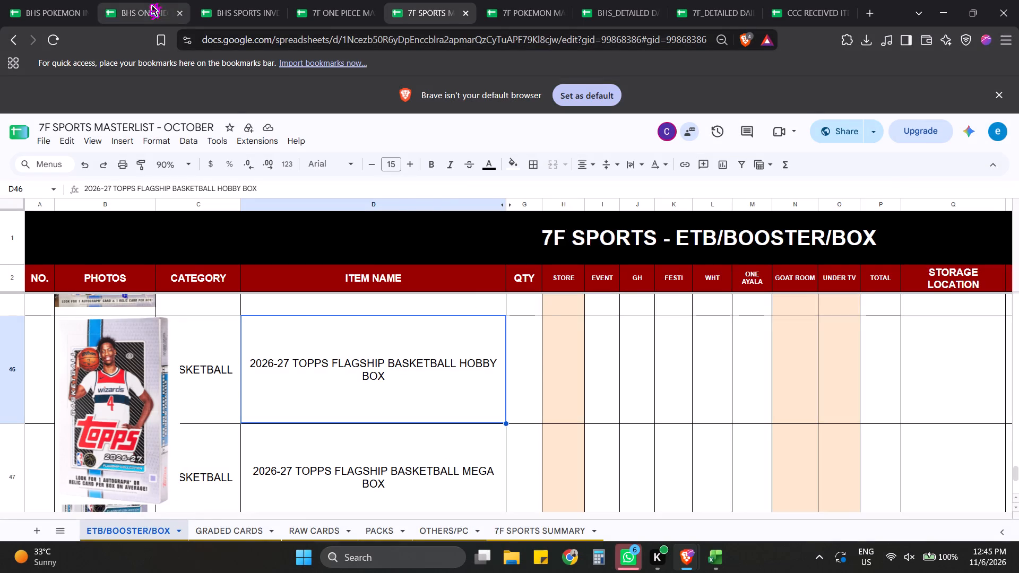
left_click(221, 0)
left_click(103, 439)
key("ctrl+v")
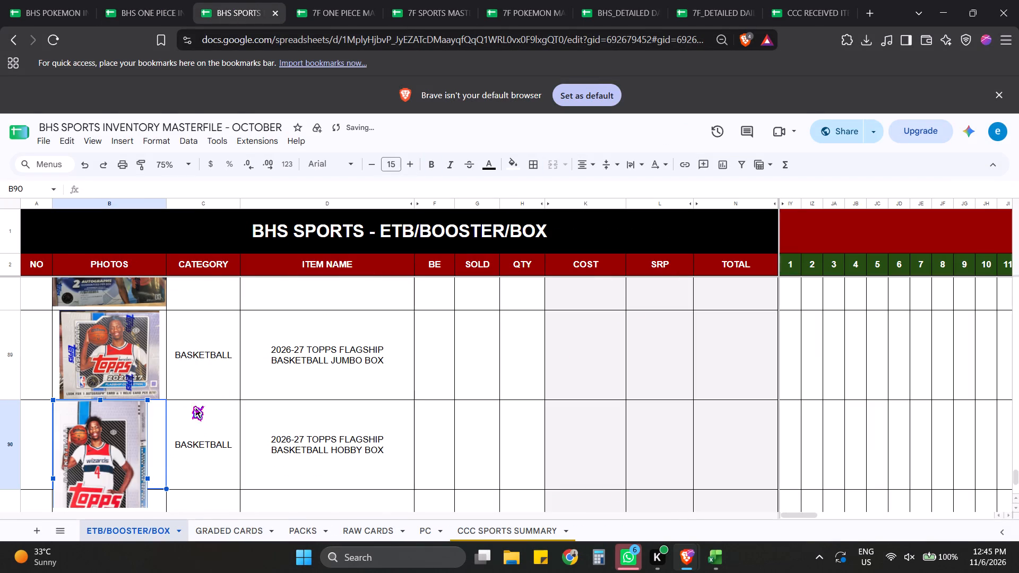
left_click(138, 413)
left_click(189, 375)
left_click(243, 427)
scroll(235, 412, "down", 4)
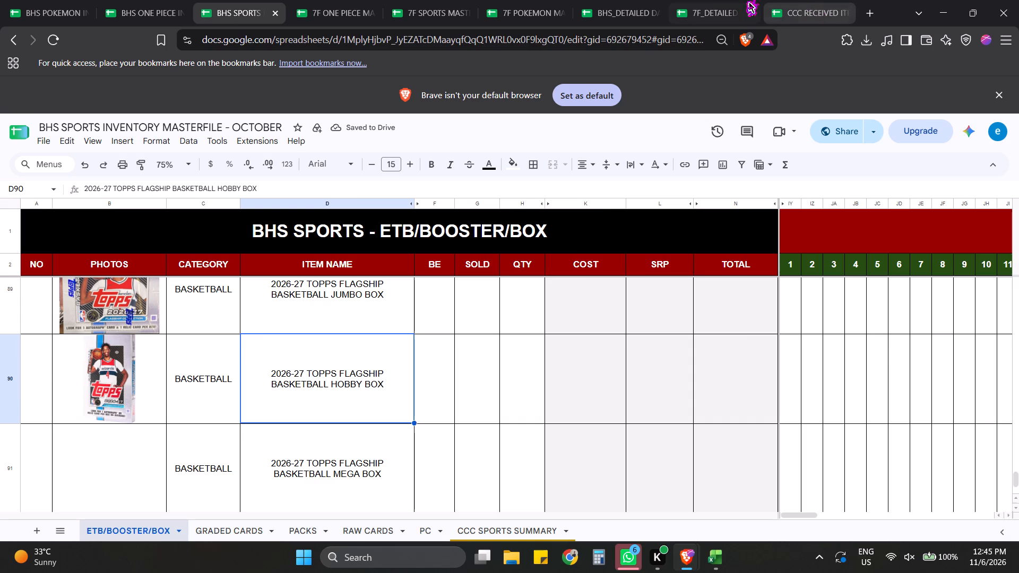
Undo placing the Hobby Box photo over the cells in CCC RECEIVED ITEMS.
left_click(704, 0)
left_click(764, 0)
key("ctrl+z")
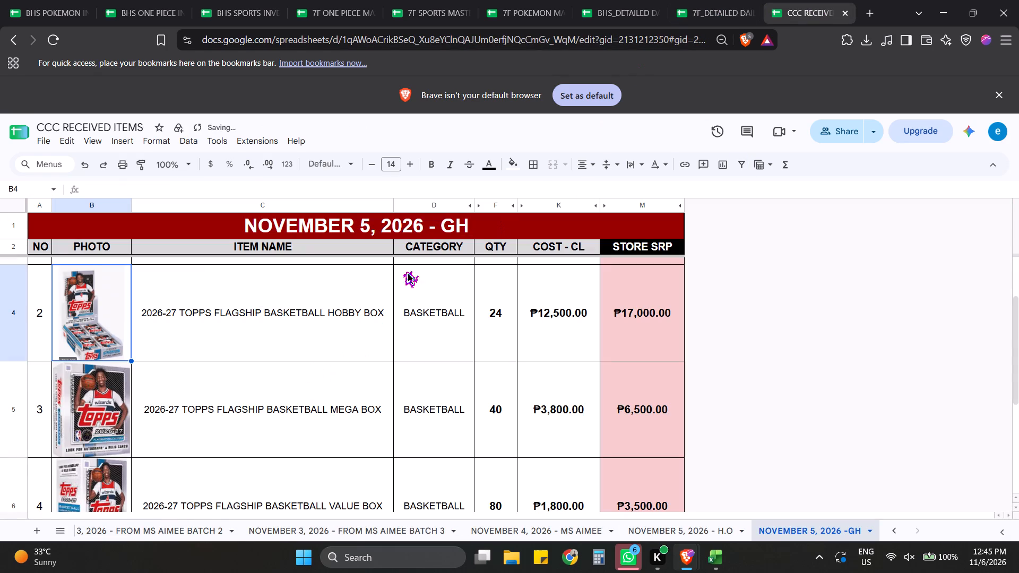
Return to 7F SPORTS MASTERLIST, move the floating Hobby Box photo aside, and set it back inside cell B46.
left_click(672, 0)
left_click(467, 0)
left_click(554, 0)
left_click(473, 0)
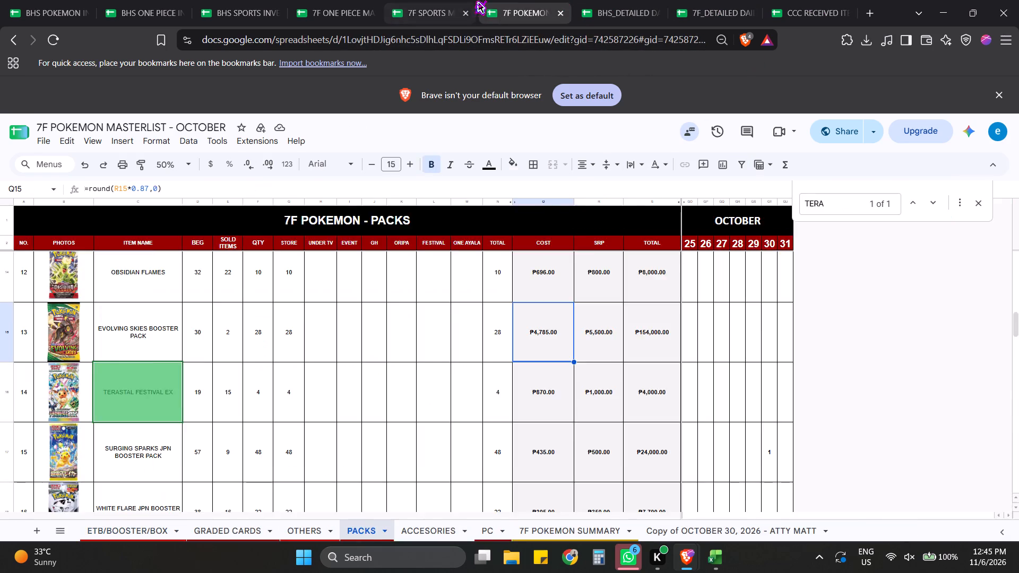
left_click(115, 398)
left_click_drag(115, 398, 262, 397)
left_click(127, 390)
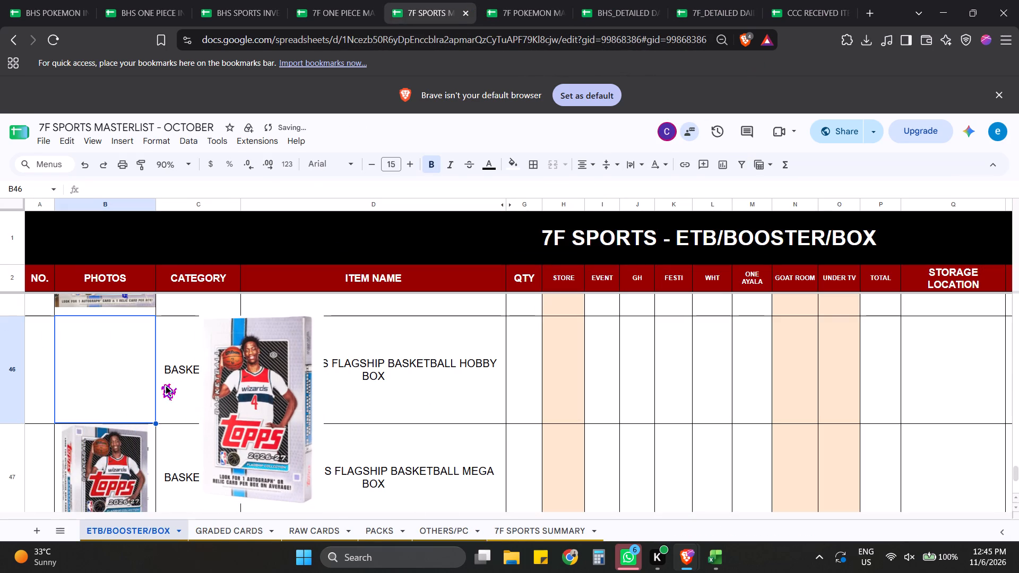
left_click(260, 381)
left_click(317, 324)
left_click(364, 439)
left_click(199, 428)
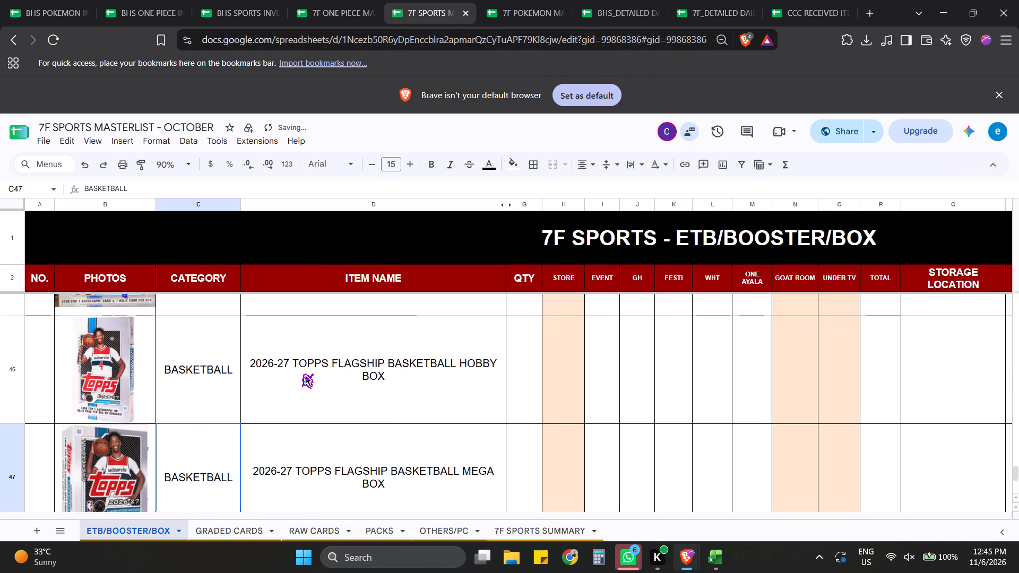
Place the Mega Box photo in cell B5 of CCC RECEIVED ITEMS over the cells and capture a screen snip of it.
left_click(699, 0)
left_click(780, 0)
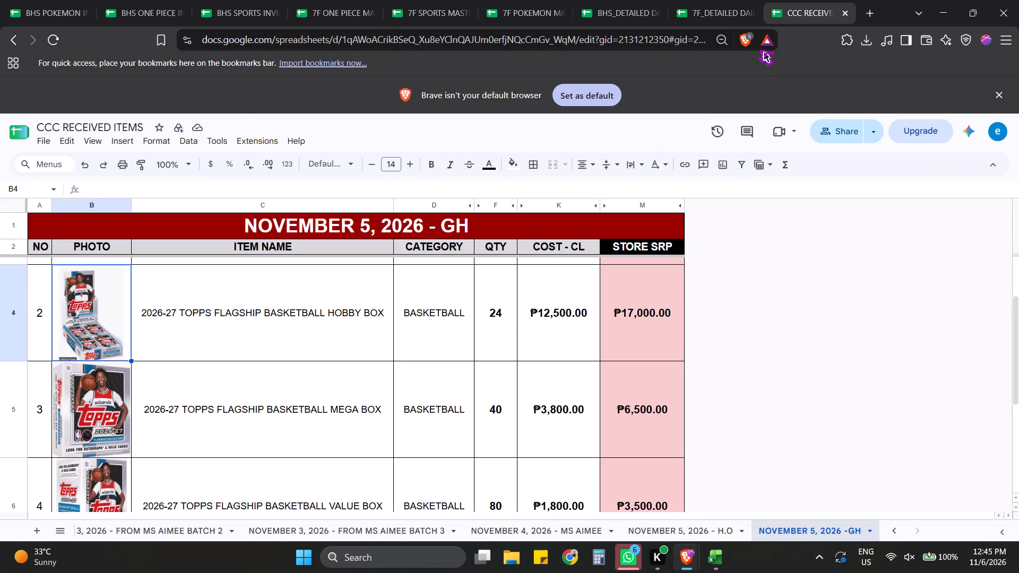
scroll(185, 353, "down", 2)
left_click(104, 379)
right_click(105, 377)
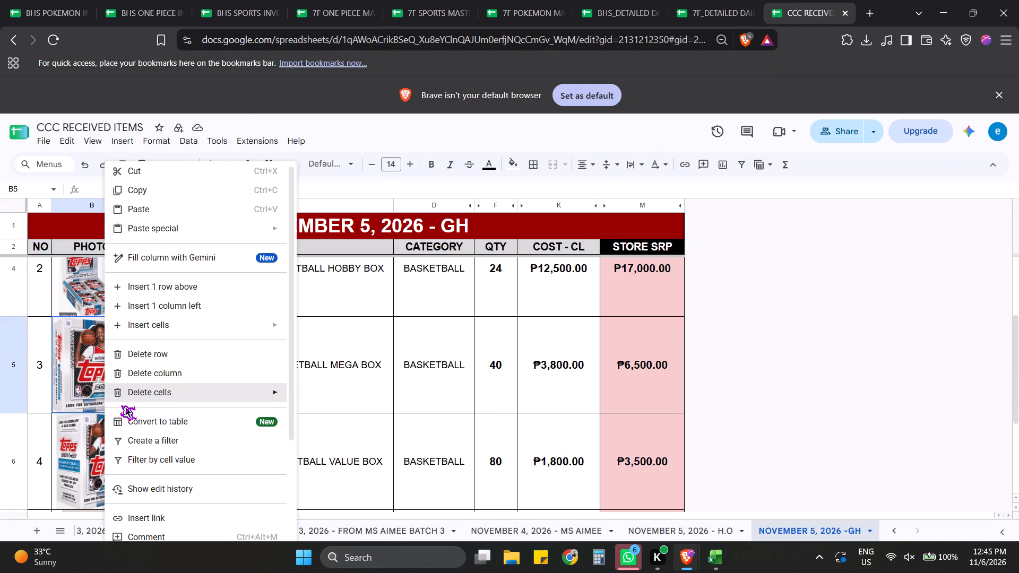
scroll(203, 499, "down", 4)
scroll(205, 414, "down", 4)
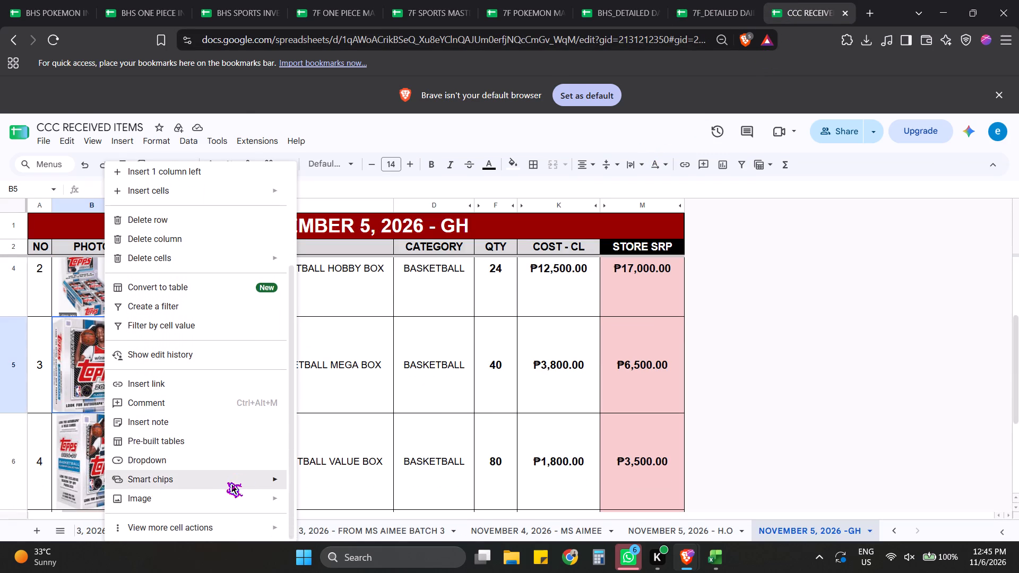
left_click(205, 496)
left_click(333, 475)
scroll(303, 398, "down", 2)
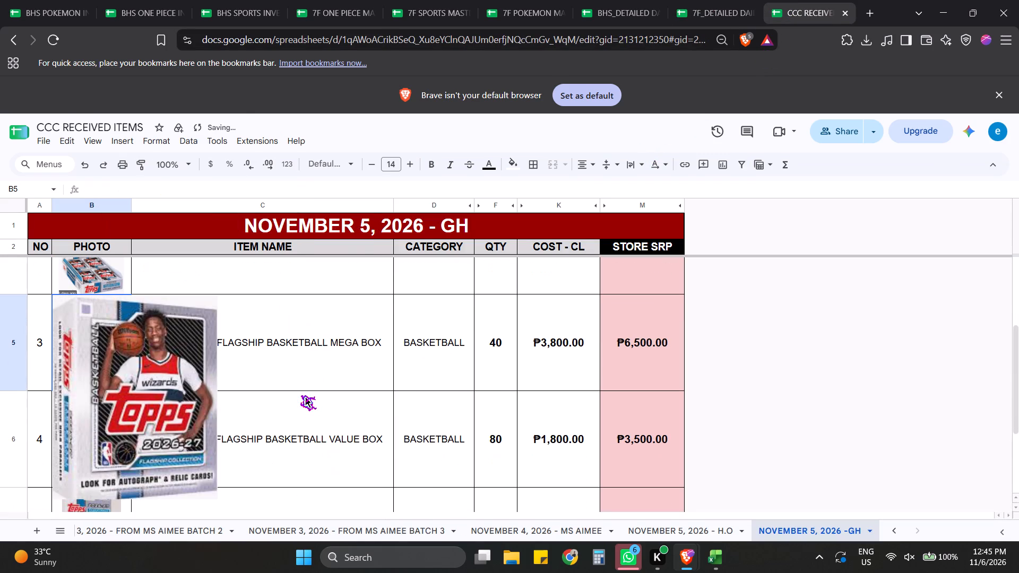
left_click(339, 421)
key("shift+super+s")
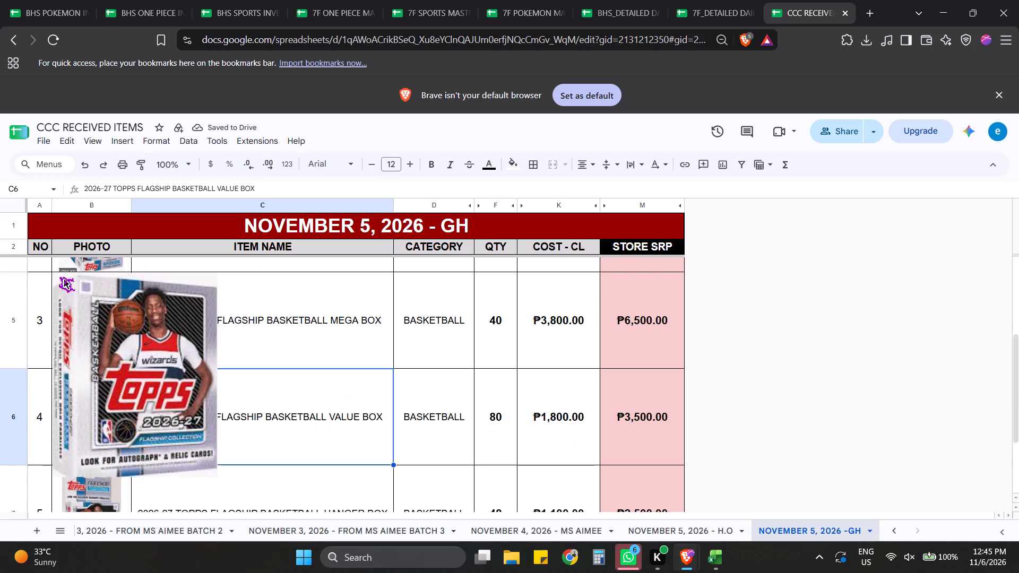
left_click_drag(53, 272, 218, 497)
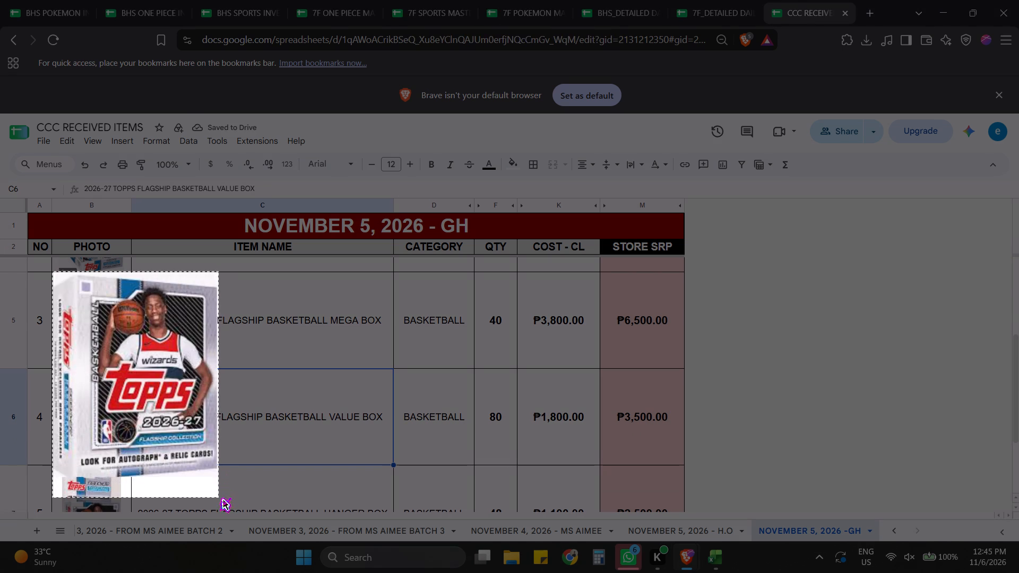
left_click_drag(218, 497, 218, 478)
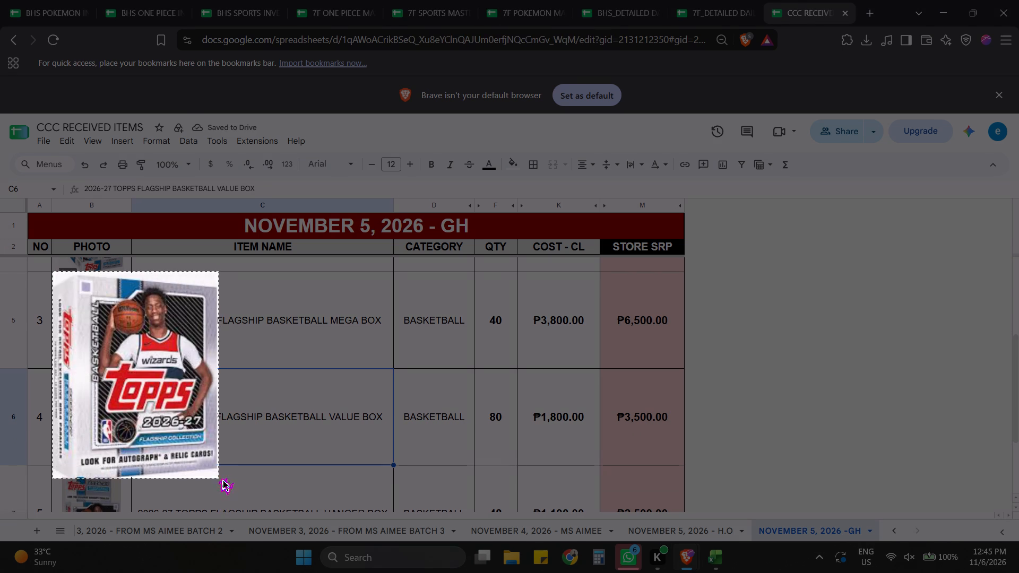
left_click_drag(218, 478, 217, 478)
Paste the captured Mega Box photo into cell B91 of BHS SPORTS INVENTORY MASTERFILE and set it inside the cell.
left_click(255, 4)
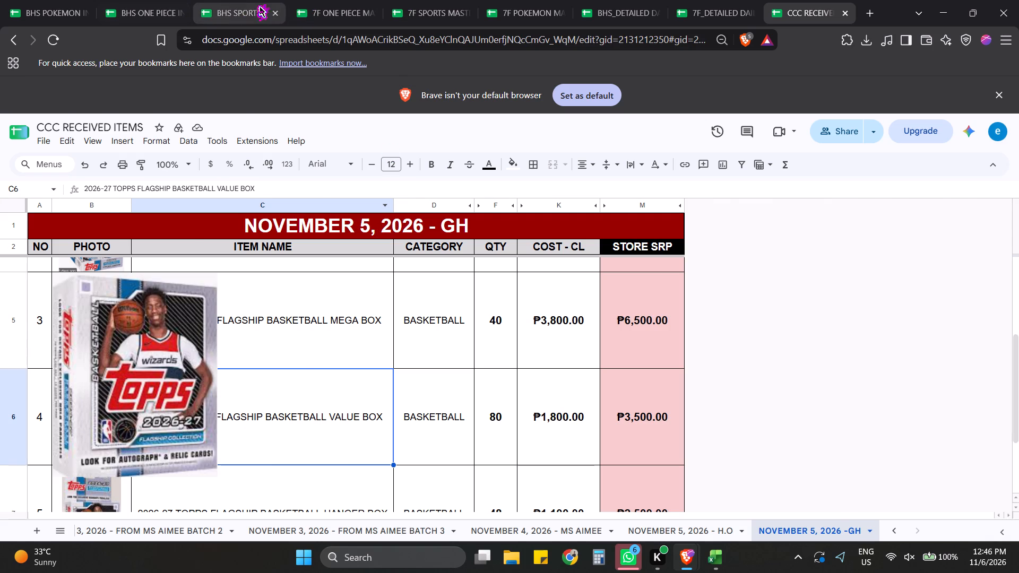
left_click(131, 469)
key("ctrl+v")
scroll(206, 373, "down", 3)
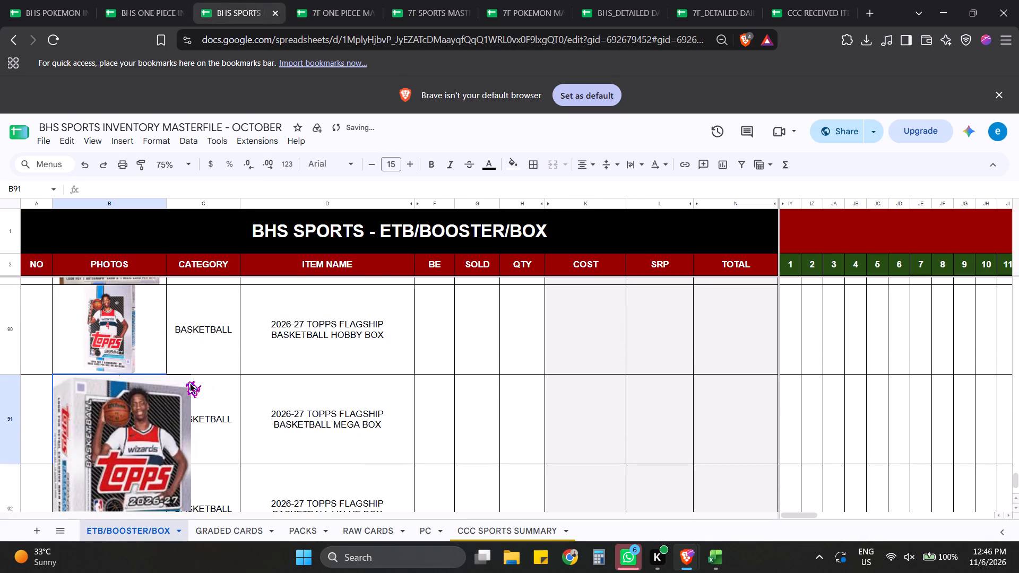
left_click(132, 420)
left_click(185, 387)
left_click(217, 497)
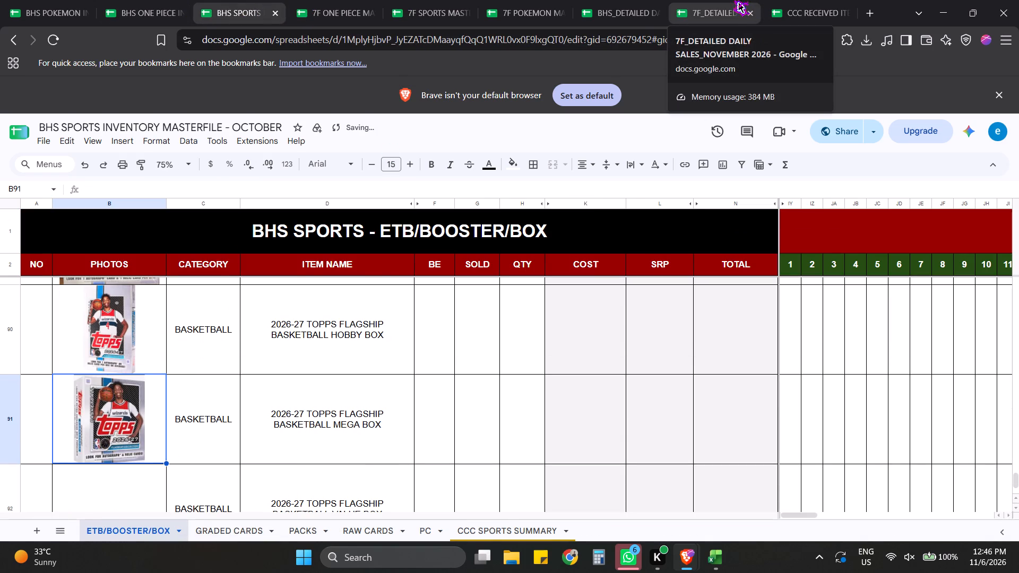
Undo placing the Mega Box photo over the cells in CCC RECEIVED ITEMS.
scroll(390, 314, "down", 5)
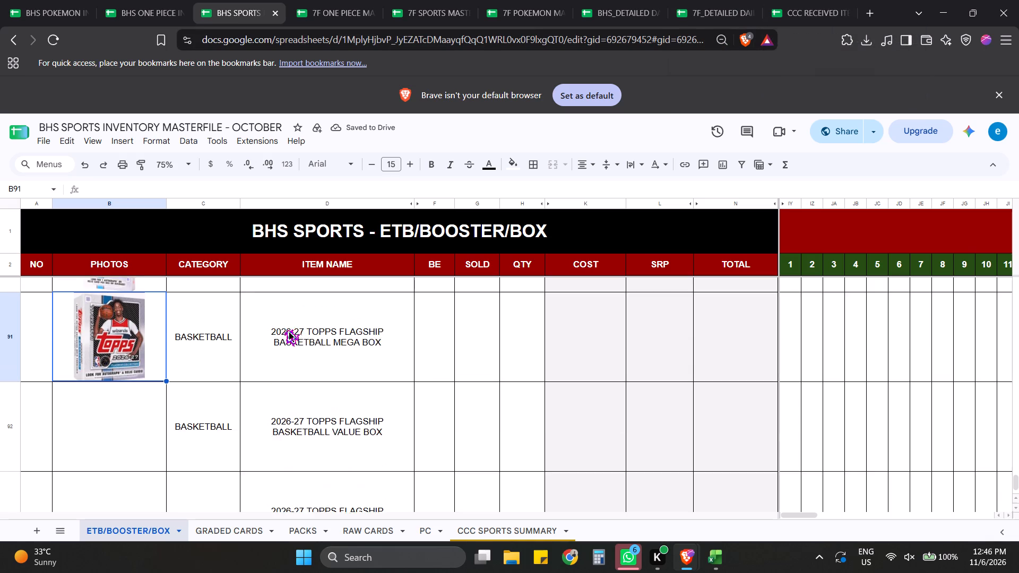
scroll(282, 319, "down", 5)
scroll(351, 354, "up", 1)
left_click(797, 1)
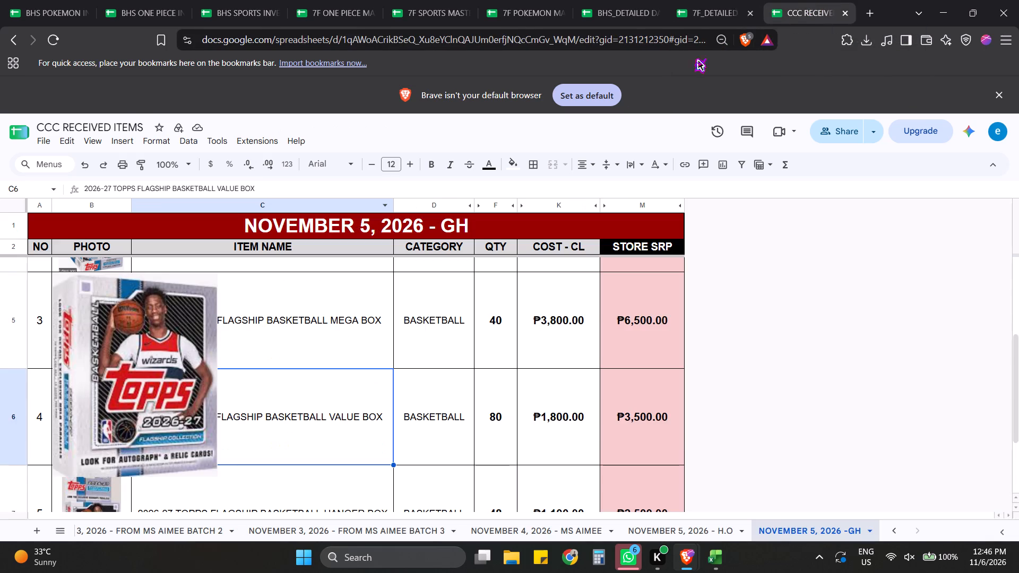
key("ctrl+z")
Place the Value Box photo in cell B6 of CCC RECEIVED ITEMS over the cells and capture a screen snip of it.
left_click(86, 414)
right_click(86, 413)
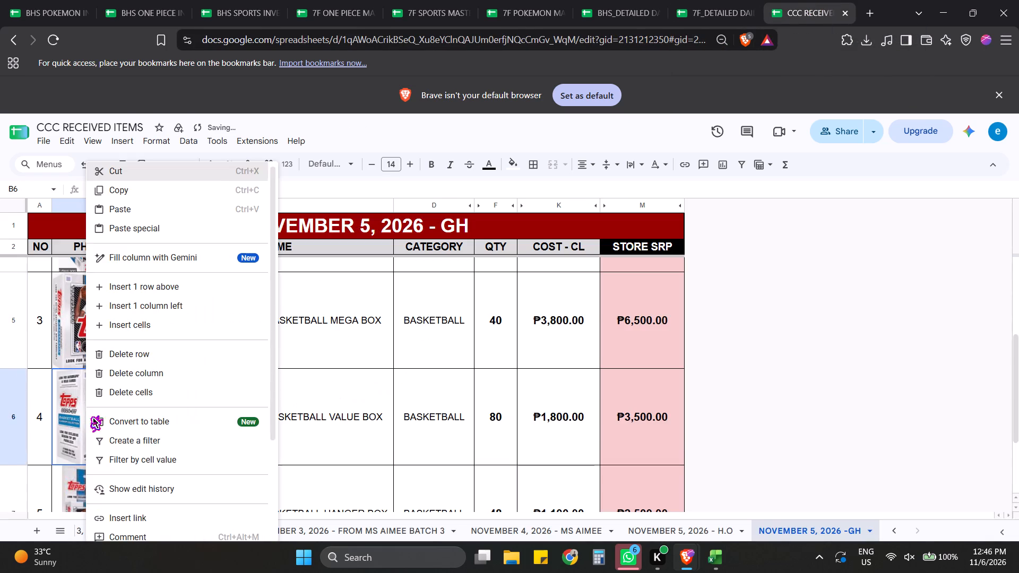
scroll(163, 474, "down", 5)
left_click(168, 522)
left_click(321, 502)
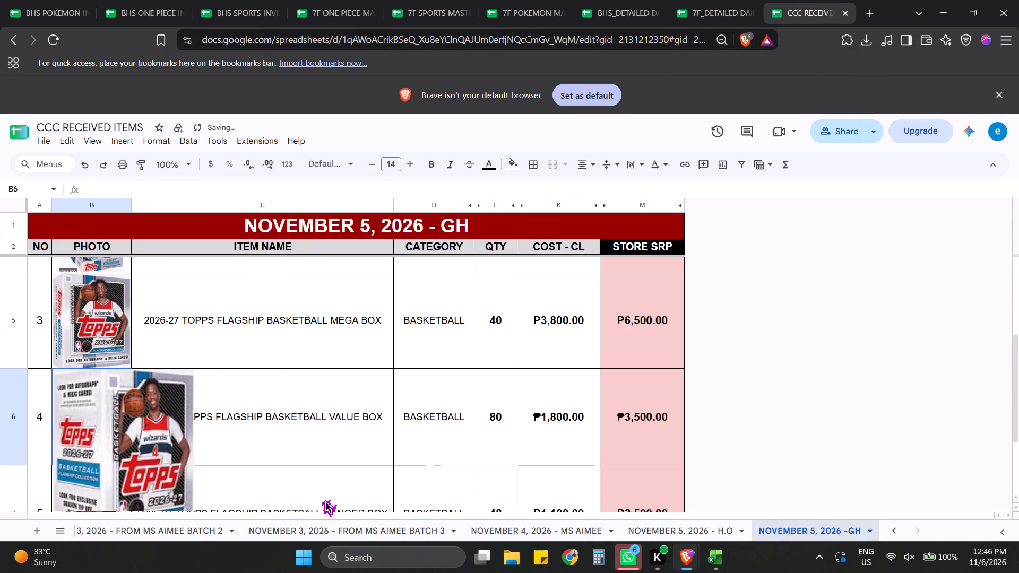
scroll(269, 403, "down", 6)
scroll(286, 401, "up", 1)
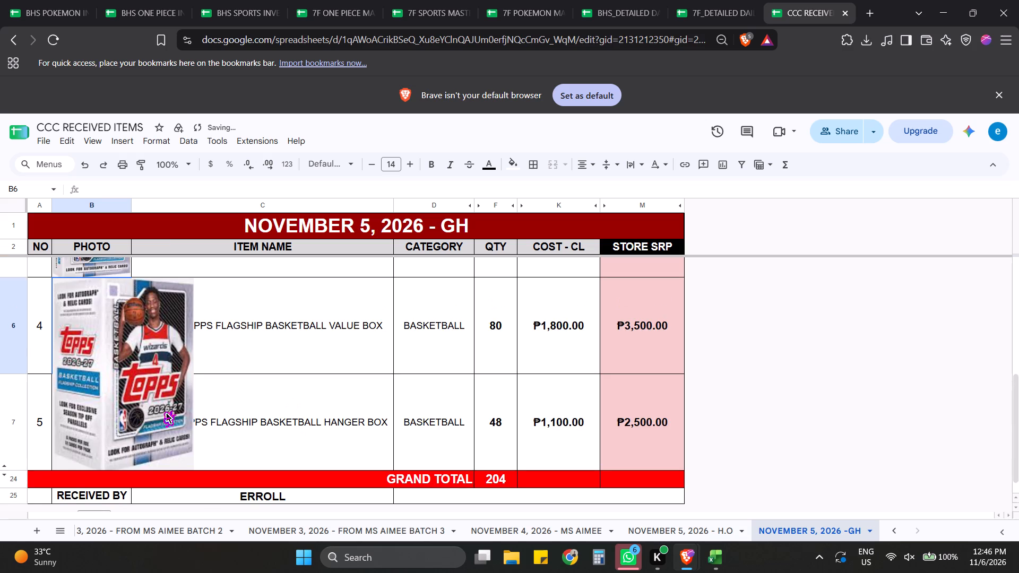
left_click(161, 411)
left_click_drag(134, 393, 282, 396)
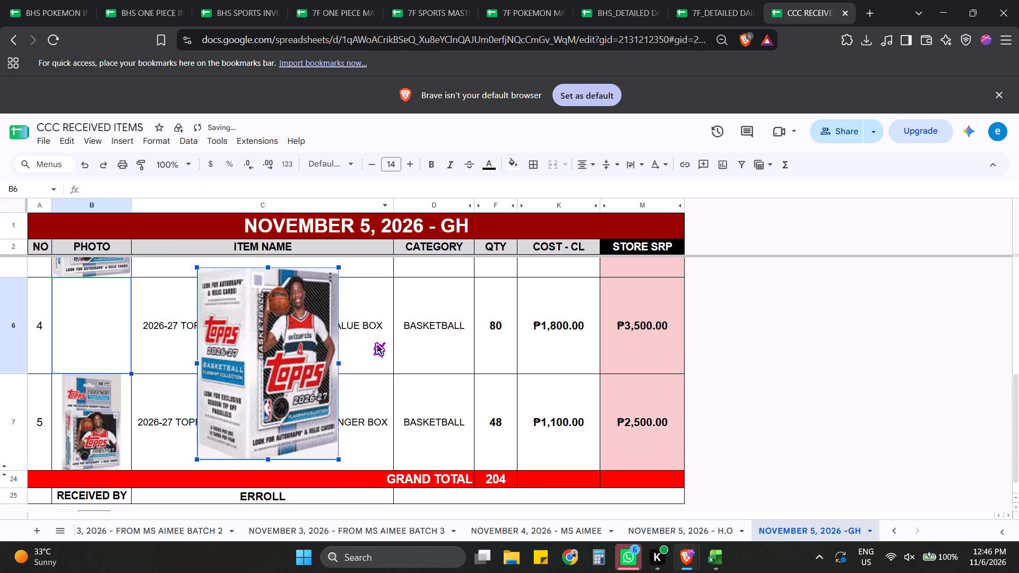
left_click(441, 376)
key("shift+super+s")
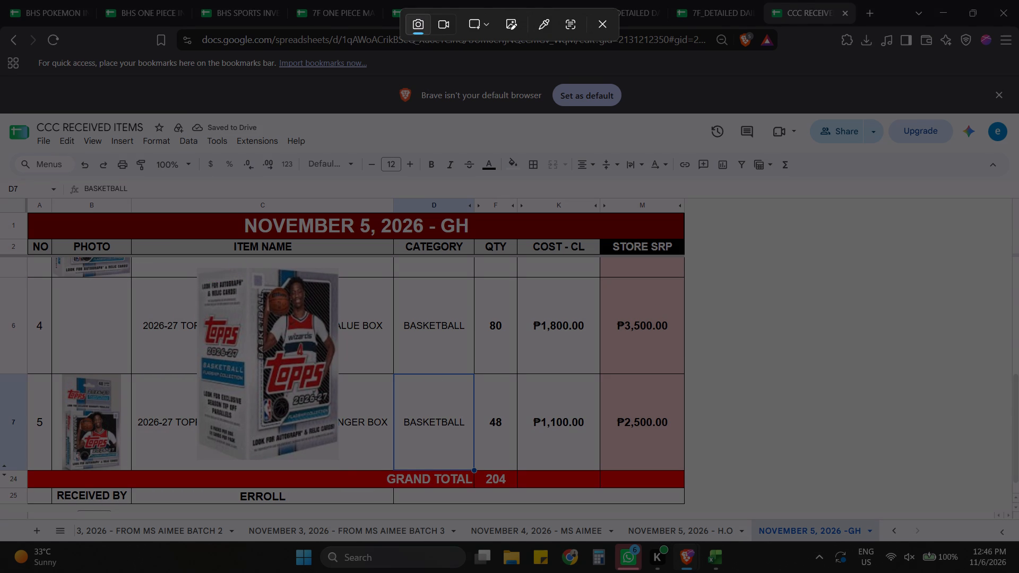
left_click_drag(198, 267, 342, 461)
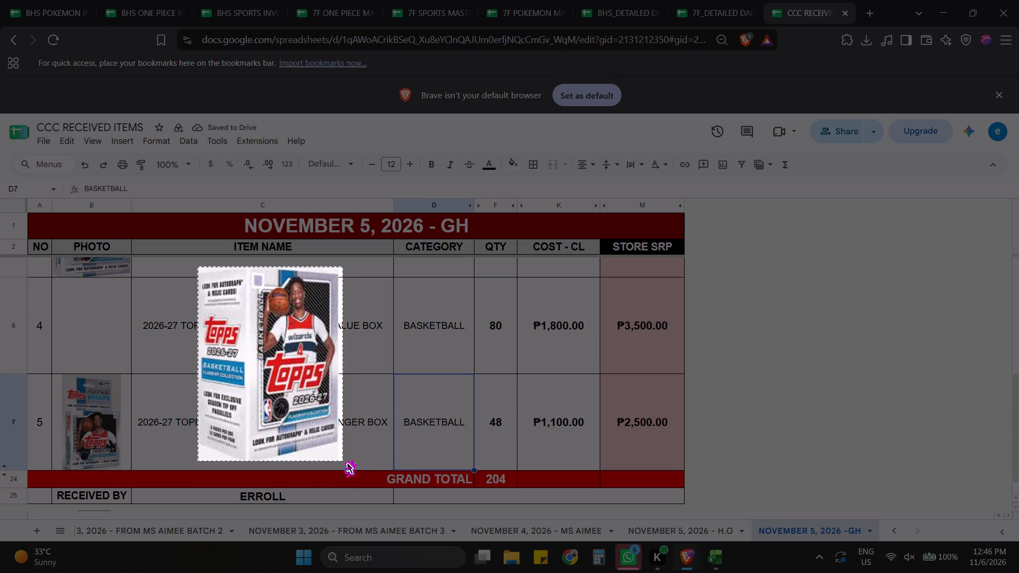
left_click_drag(342, 461, 338, 459)
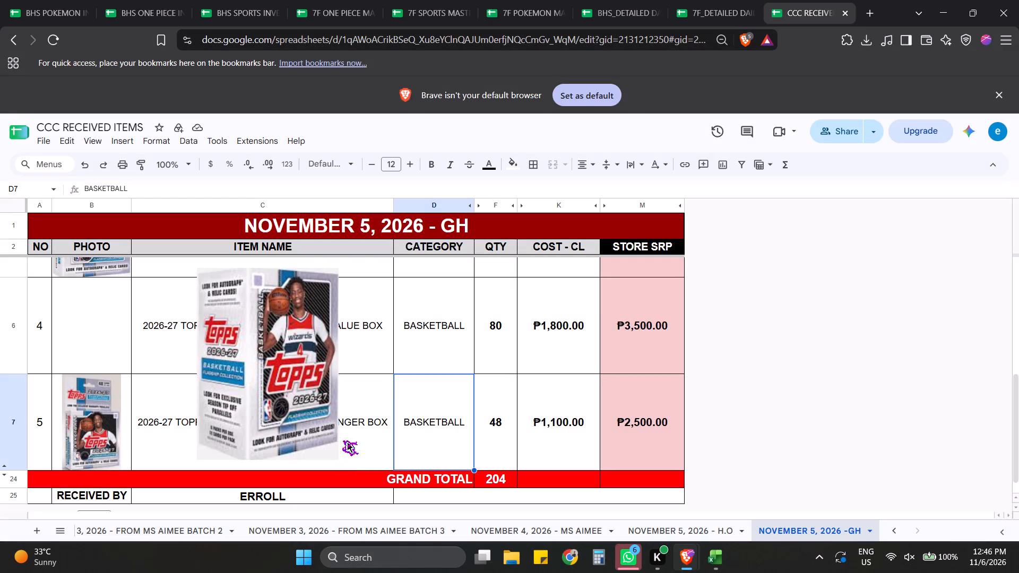
Paste the captured Value Box photo into cell B92 of BHS SPORTS INVENTORY MASTERFILE and set it inside the cell.
left_click(252, 0)
left_click(106, 367)
key("ctrl+v")
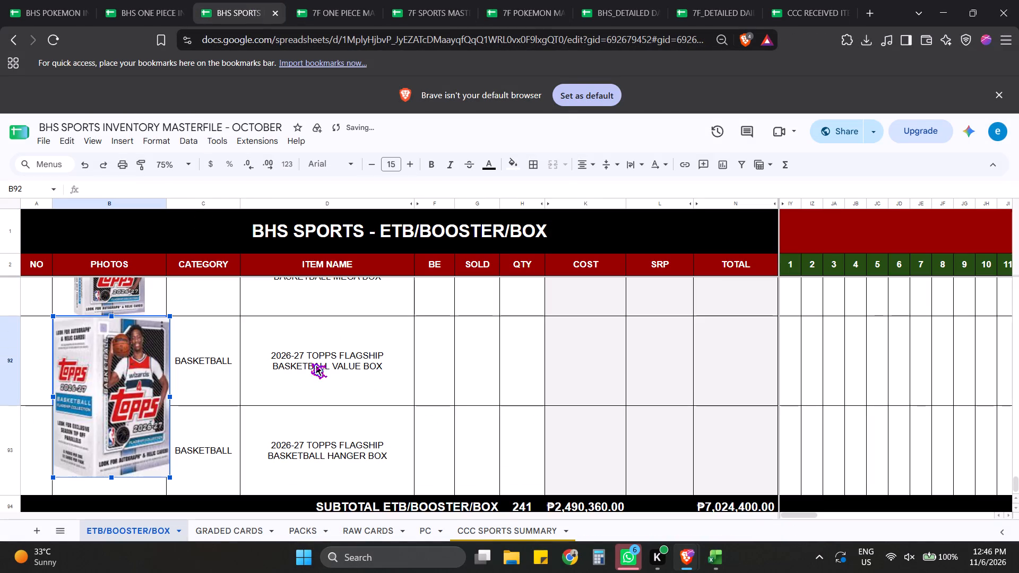
left_click(161, 327)
left_click(235, 437)
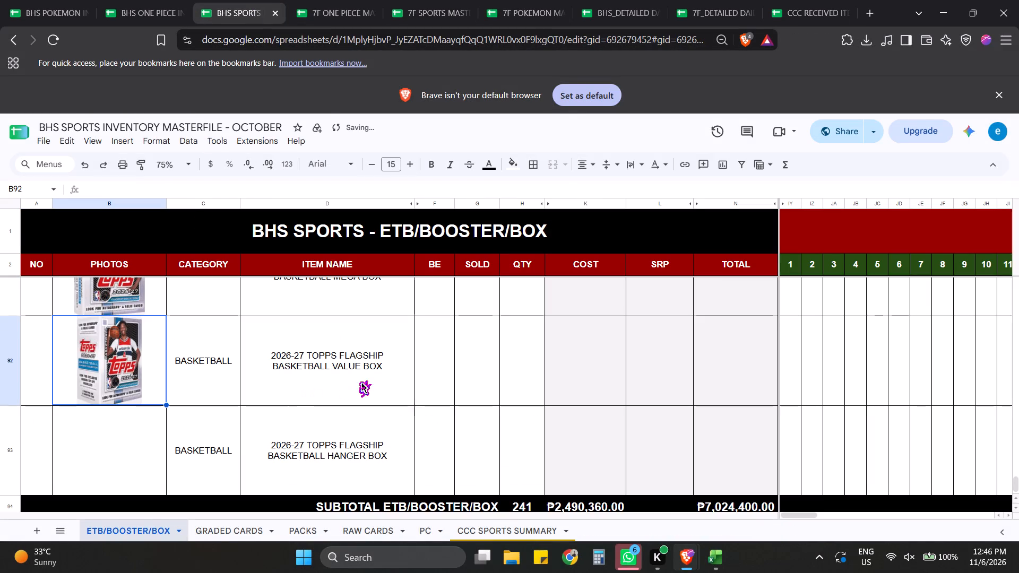
Undo moving the Value Box photo and placing it over the cells in CCC RECEIVED ITEMS.
left_click(798, 0)
left_click(735, 0)
left_click(790, 0)
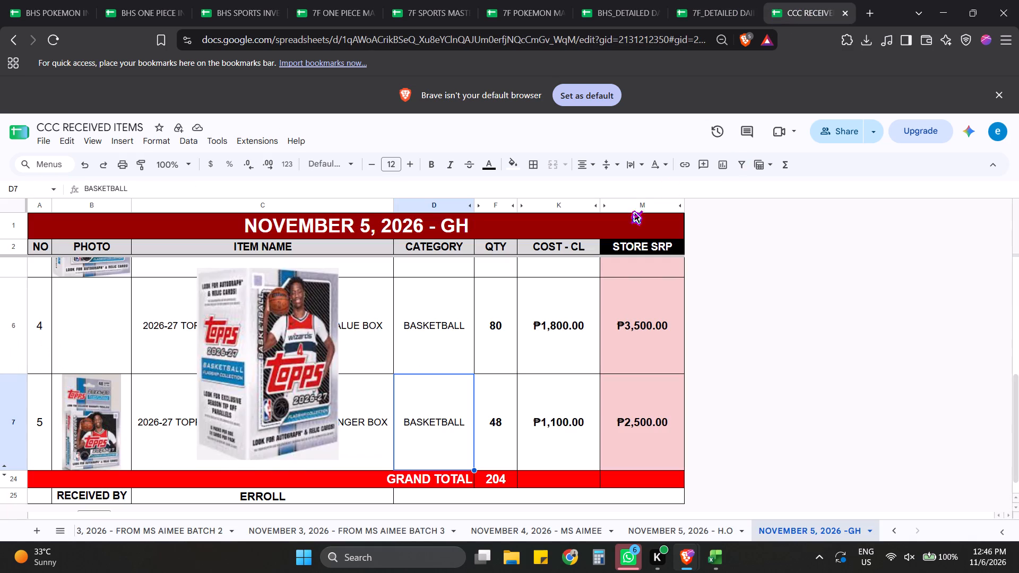
key("ctrl+z")
key("ctrl+z")
Place the Hanger Box photo in cell B7 of CCC RECEIVED ITEMS over the cells and capture a screen snip of it.
left_click(96, 403)
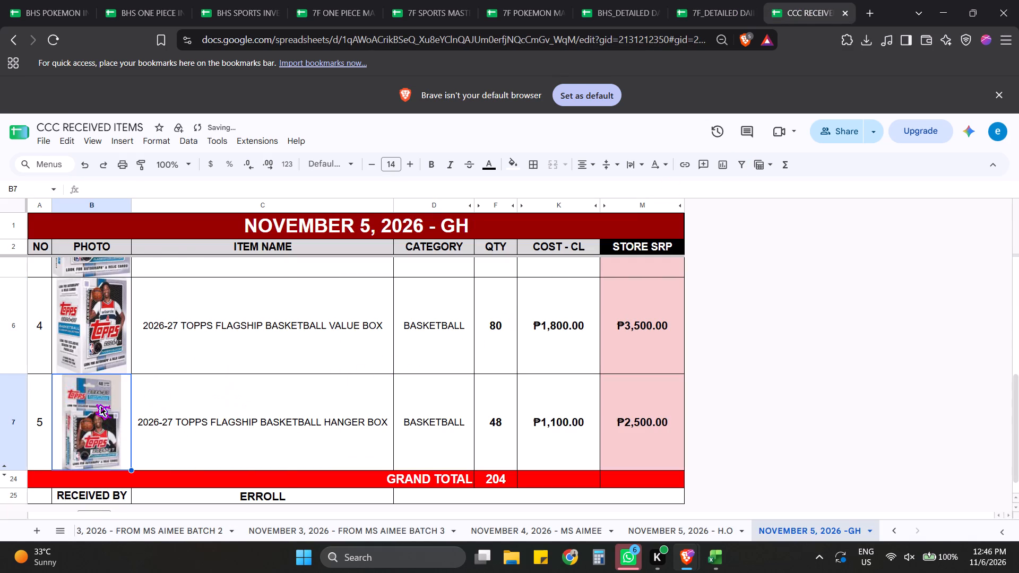
right_click(96, 404)
scroll(218, 459, "down", 11)
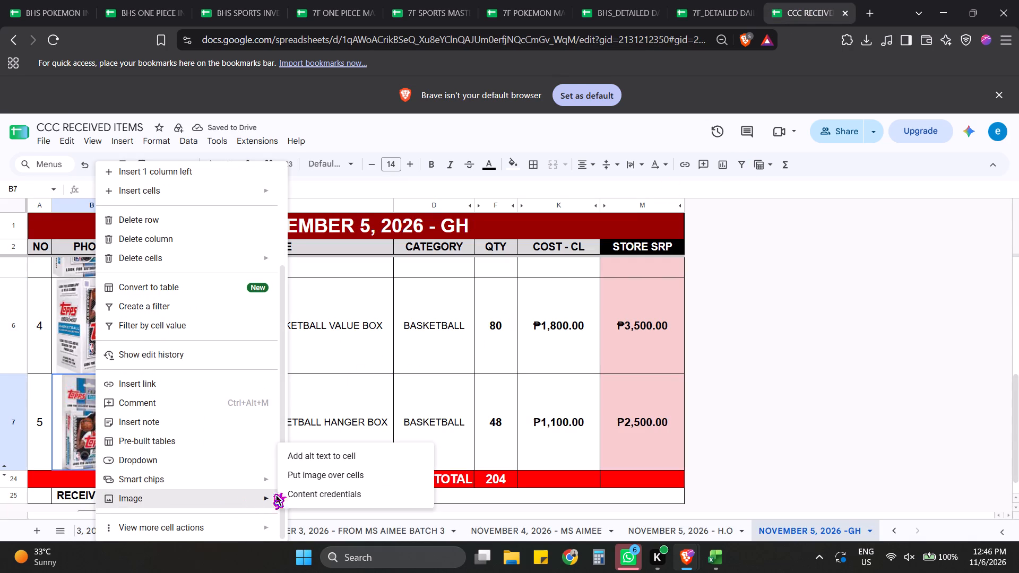
left_click(338, 477)
left_click(136, 442)
left_click_drag(114, 465, 315, 447)
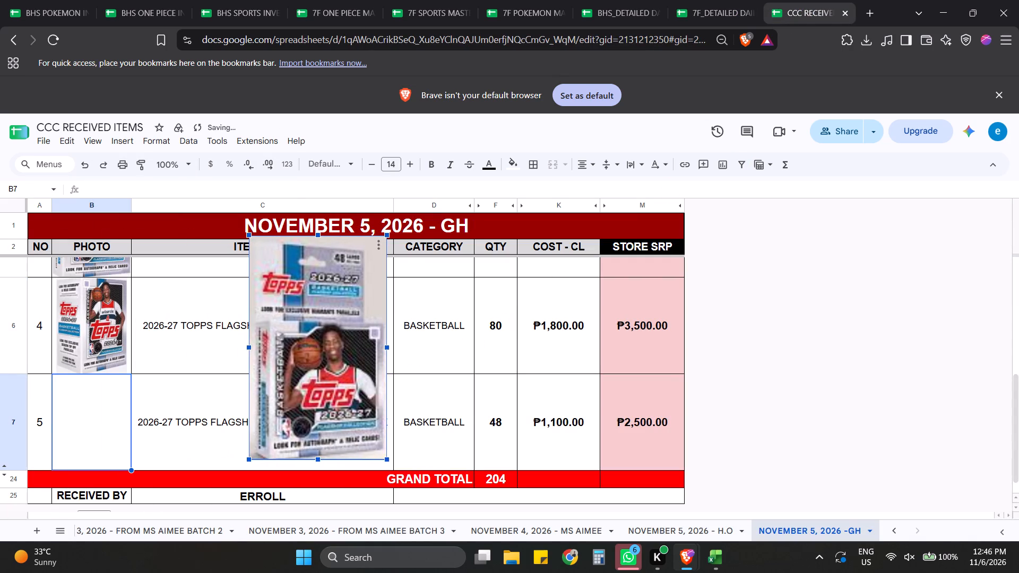
left_click(459, 405)
scroll(450, 386, "up", 2)
scroll(432, 401, "down", 2)
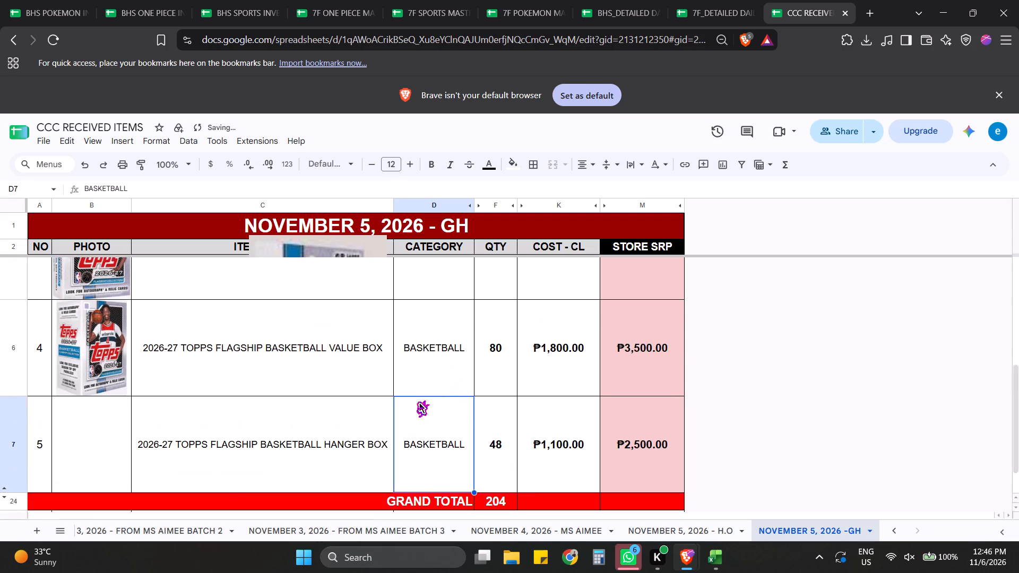
scroll(414, 401, "down", 1)
left_click(334, 306)
left_click(347, 241)
left_click(472, 385)
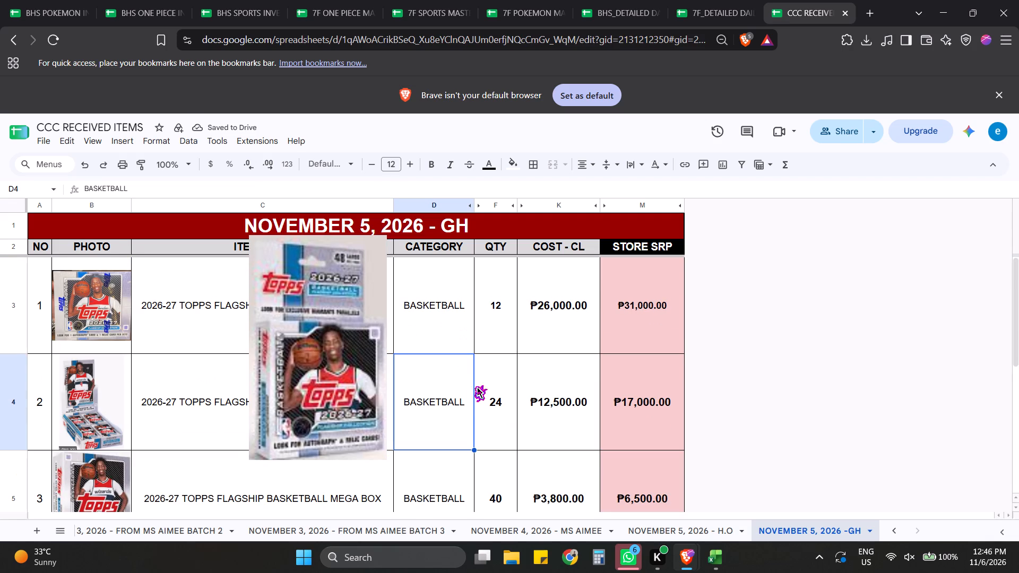
key("shift+super+s")
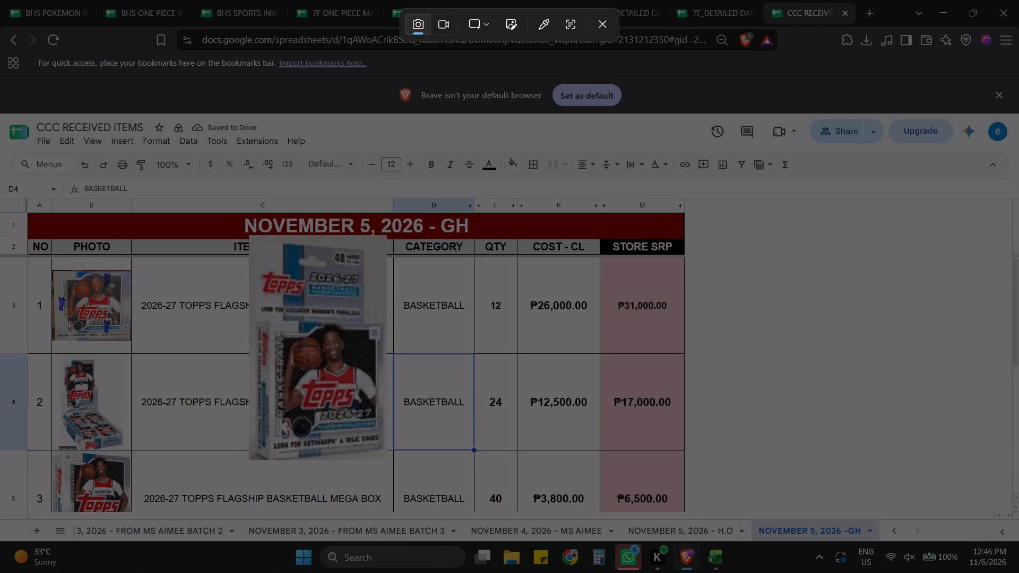
left_click_drag(250, 235, 388, 463)
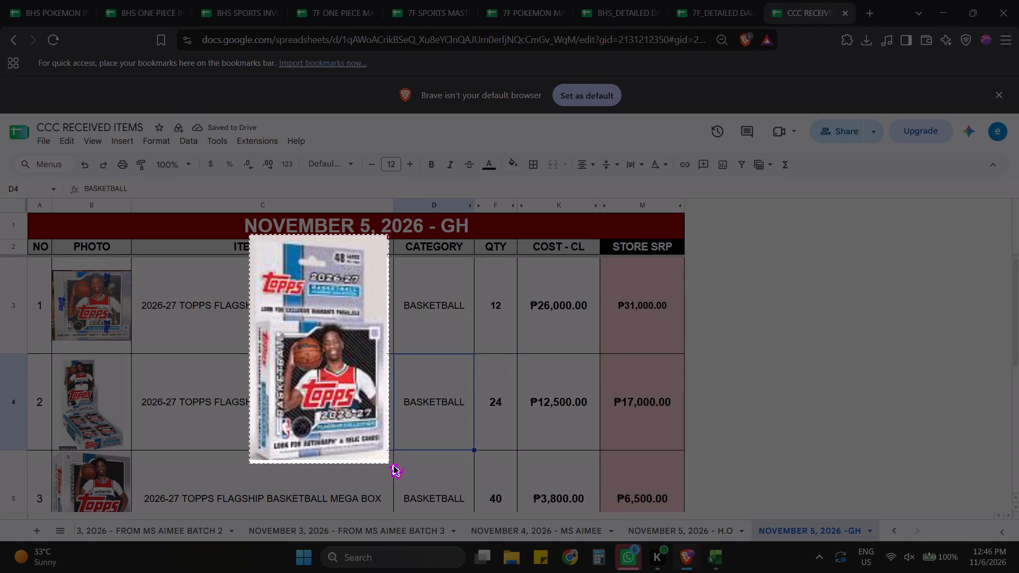
left_click_drag(388, 463, 388, 461)
Paste the captured Hanger Box photo into cell B93 of BHS SPORTS INVENTORY MASTERFILE and set it inside the cell.
left_click(234, 8)
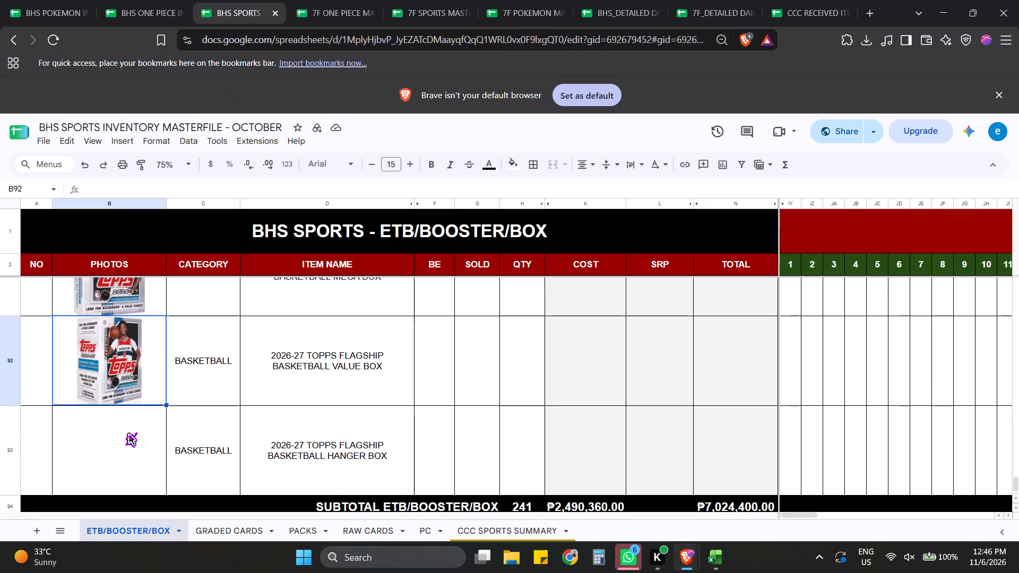
left_click(109, 454)
key("ctrl+v")
left_click(163, 327)
left_click(210, 444)
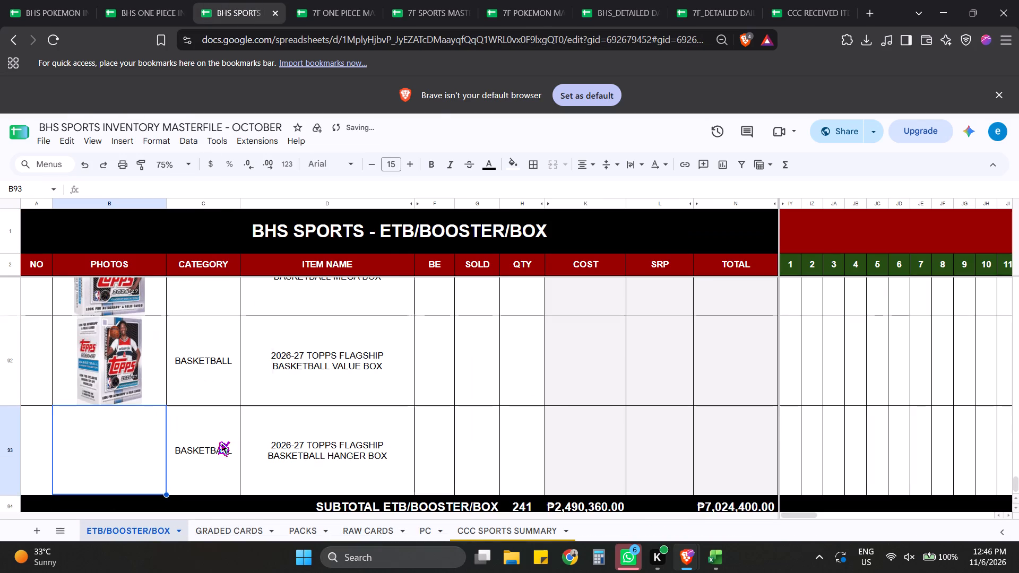
Undo moving the Hanger Box photo and placing it over the cells in CCC RECEIVED ITEMS.
left_click(830, 0)
key("ctrl+z")
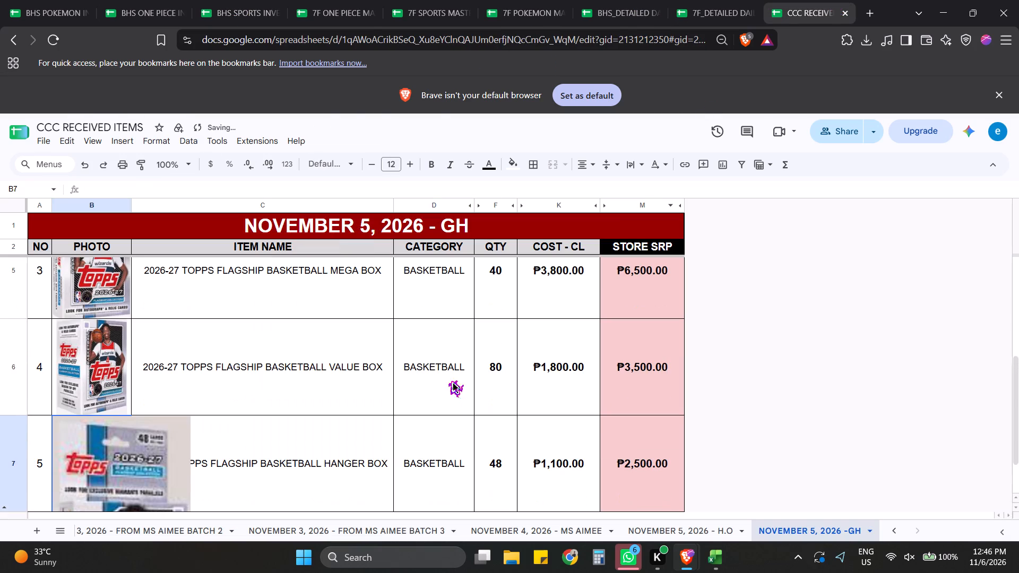
left_click(409, 394)
scroll(297, 359, "down", 5)
key("ctrl+z")
left_click(297, 393)
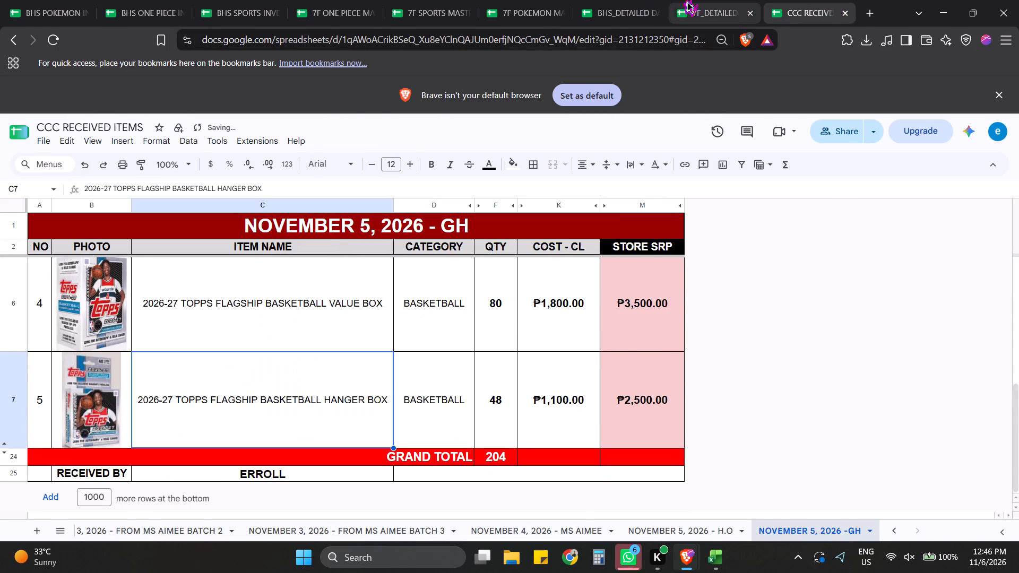
Copy the costs and SRPs of the five Topps Flagship Basketball boxes, S45:T49, in 7F SPORTS MASTERLIST.
left_click(558, 0)
left_click(459, 0)
left_click(299, 371)
scroll(545, 435, "up", 4)
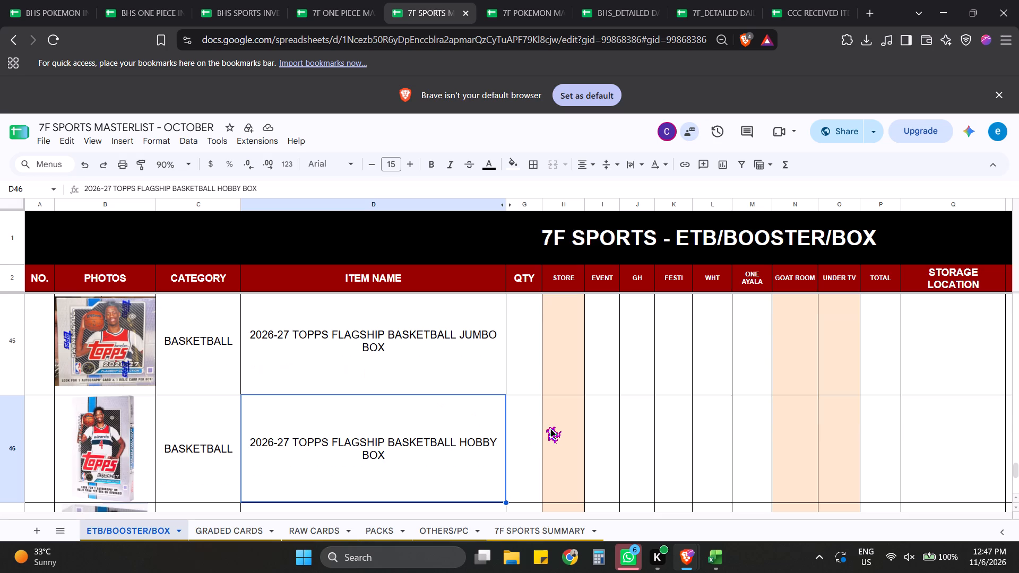
scroll(312, 413, "down", 4)
scroll(248, 420, "down", 4)
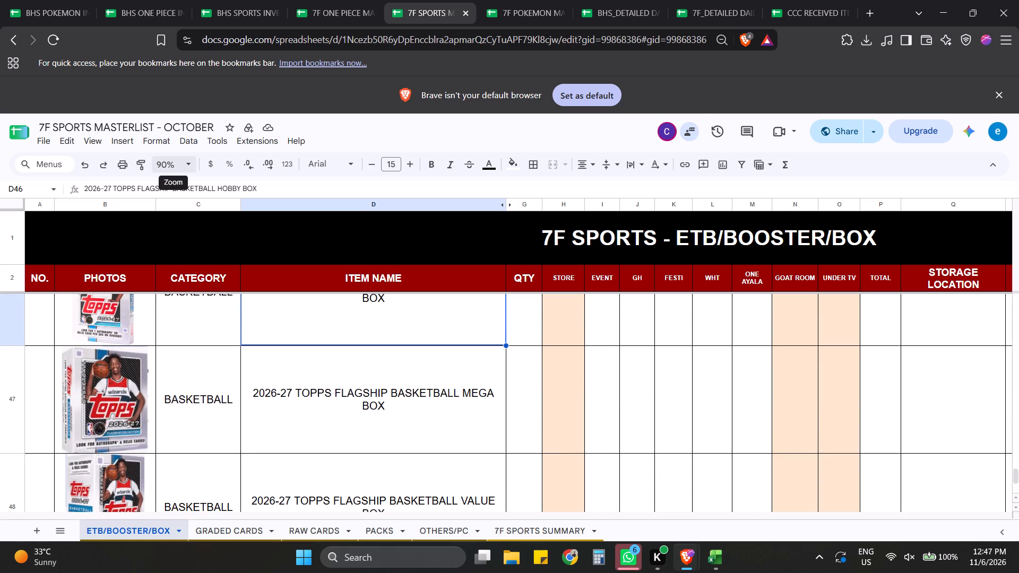
left_click(187, 161)
left_click(170, 186)
left_click_drag(607, 438, 607, 430)
scroll(710, 414, "up", 4)
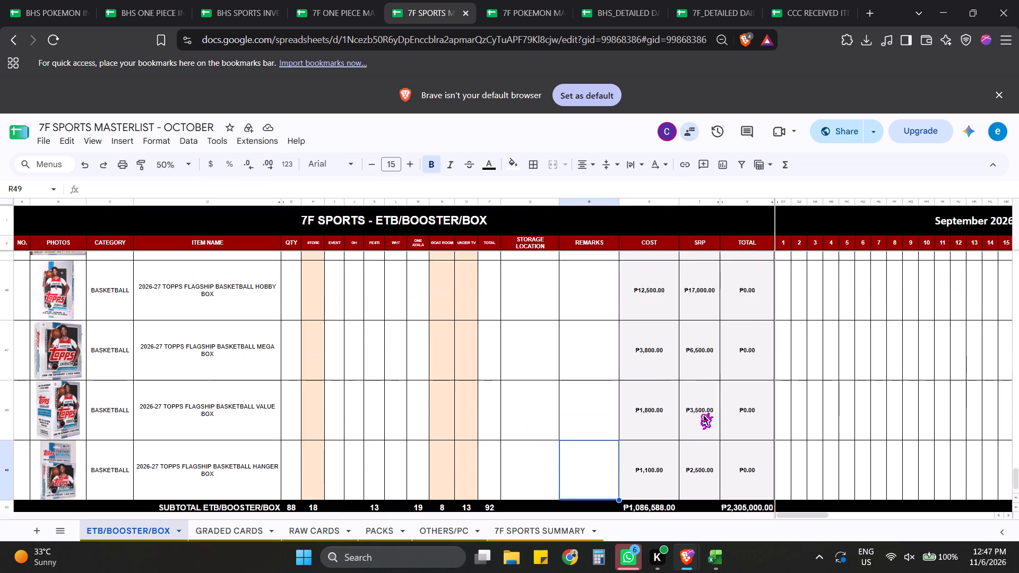
scroll(698, 413, "up", 10)
left_click_drag(664, 351, 739, 356)
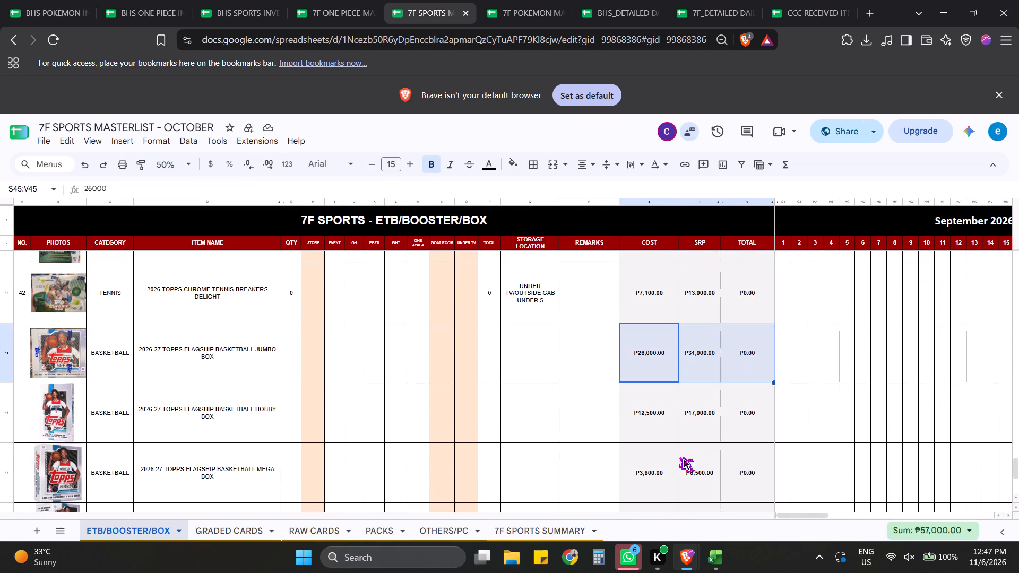
left_click(679, 457)
left_click_drag(656, 349, 745, 464)
left_click(722, 421)
scroll(699, 414, "up", 5)
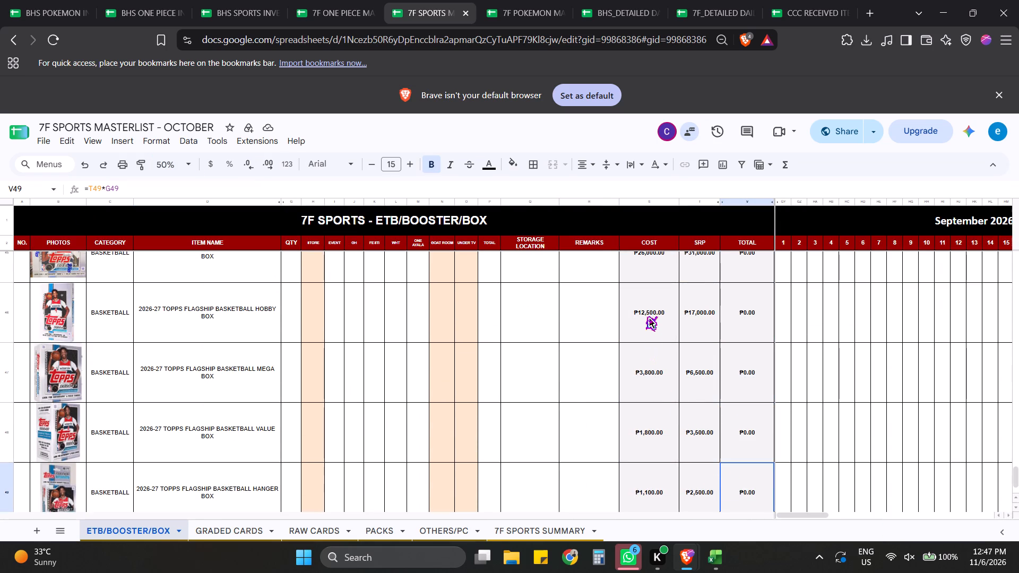
scroll(678, 329, "up", 1)
left_click_drag(656, 334, 701, 473)
scroll(710, 440, "up", 9)
left_click(522, 370)
left_click_drag(658, 285, 681, 529)
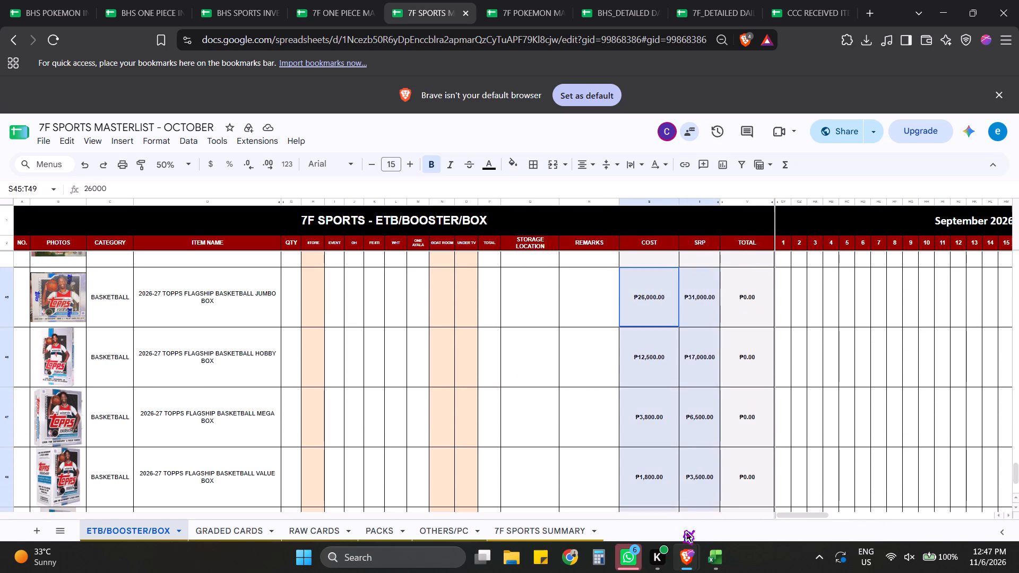
left_click_drag(681, 529, 698, 437)
key("ctrl+c")
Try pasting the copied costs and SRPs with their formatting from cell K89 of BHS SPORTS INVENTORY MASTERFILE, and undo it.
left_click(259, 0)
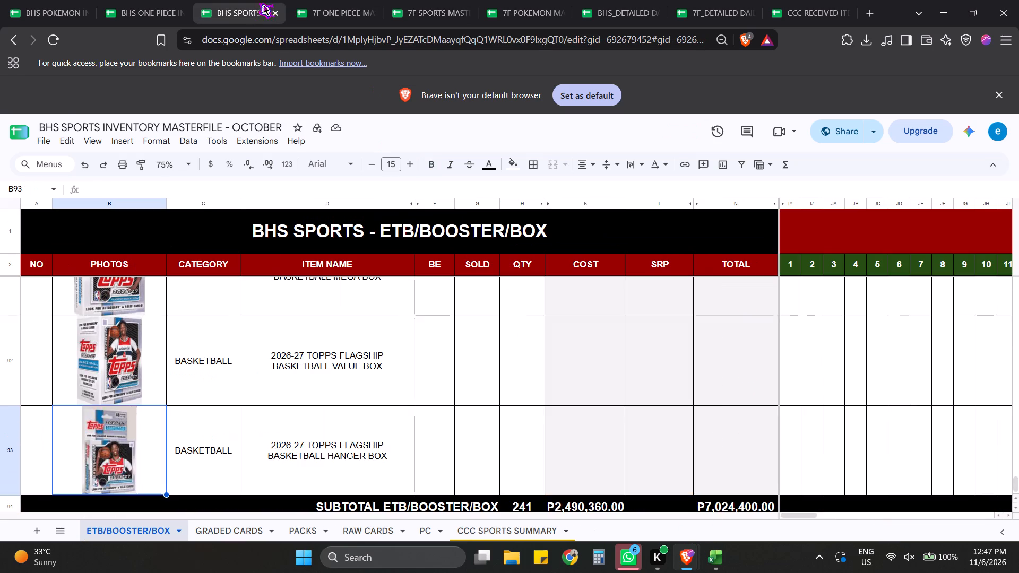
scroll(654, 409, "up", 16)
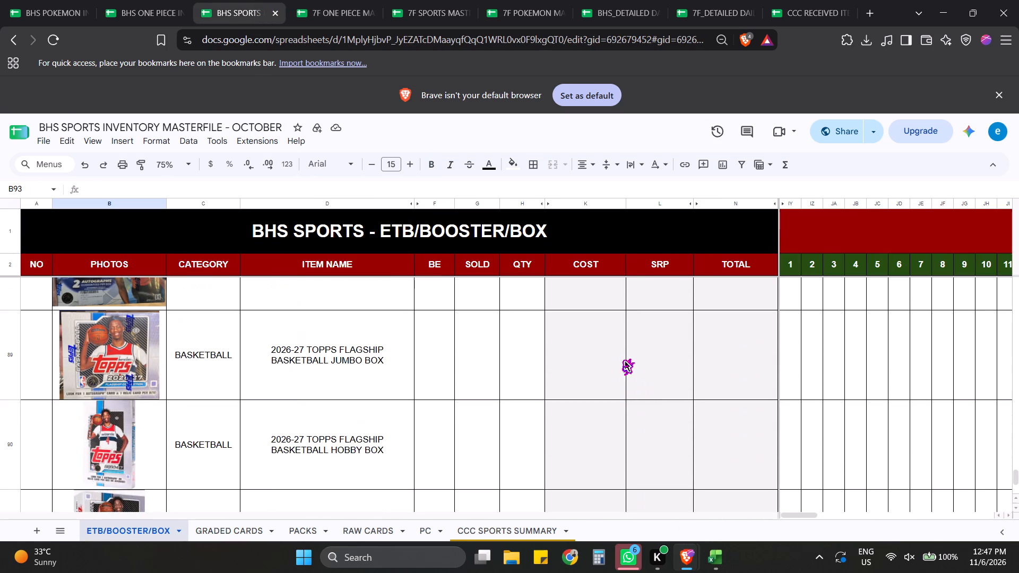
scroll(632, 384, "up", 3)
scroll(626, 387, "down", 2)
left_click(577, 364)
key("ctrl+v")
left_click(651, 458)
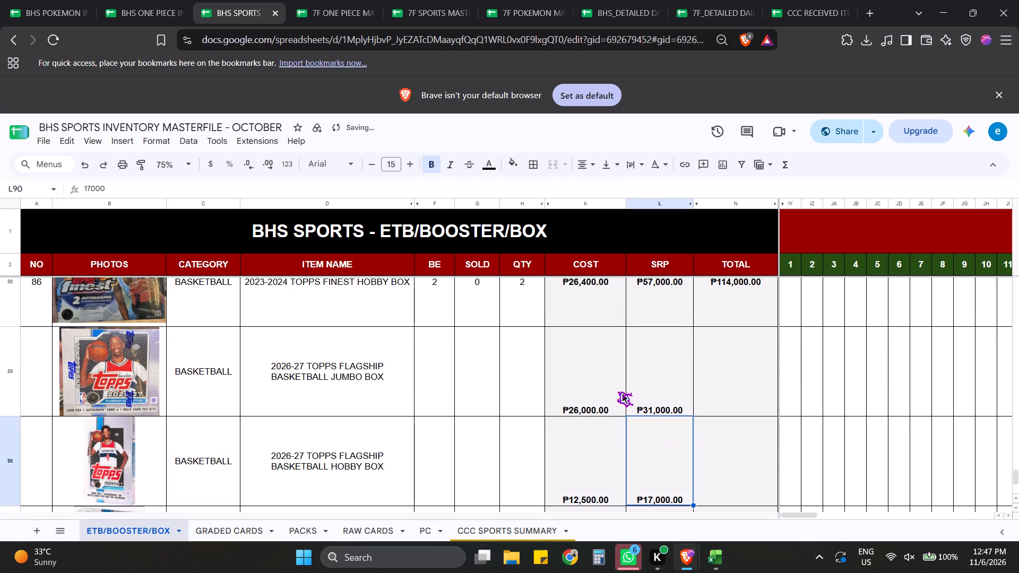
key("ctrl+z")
Paste the copied costs and SRPs as values only from cell K89, covering the Jumbo Box through Hanger Box rows.
left_click(585, 378)
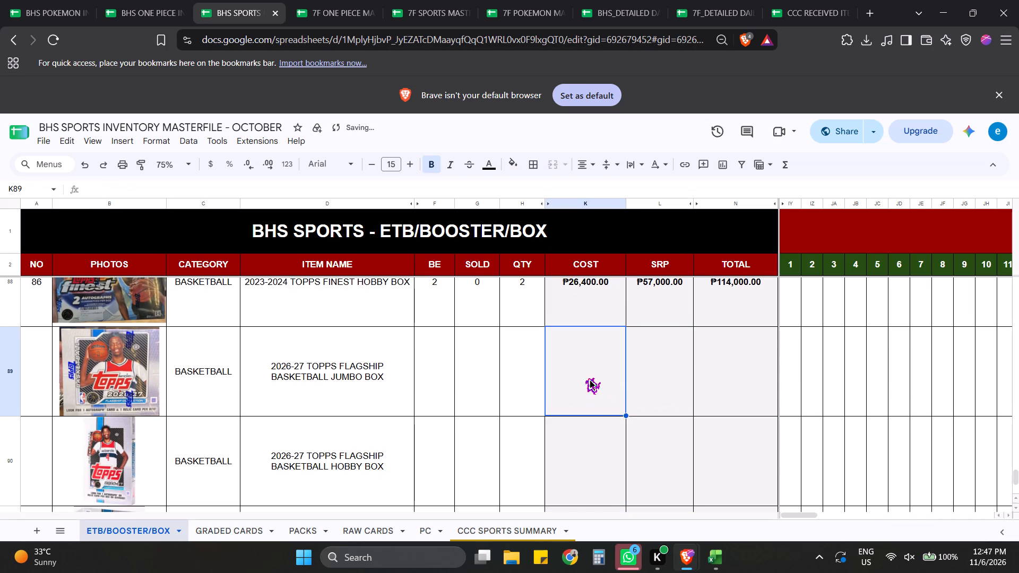
key("ctrl+shift+v")
left_click(675, 442)
scroll(652, 369, "down", 6)
scroll(714, 428, "down", 7)
scroll(735, 422, "up", 1)
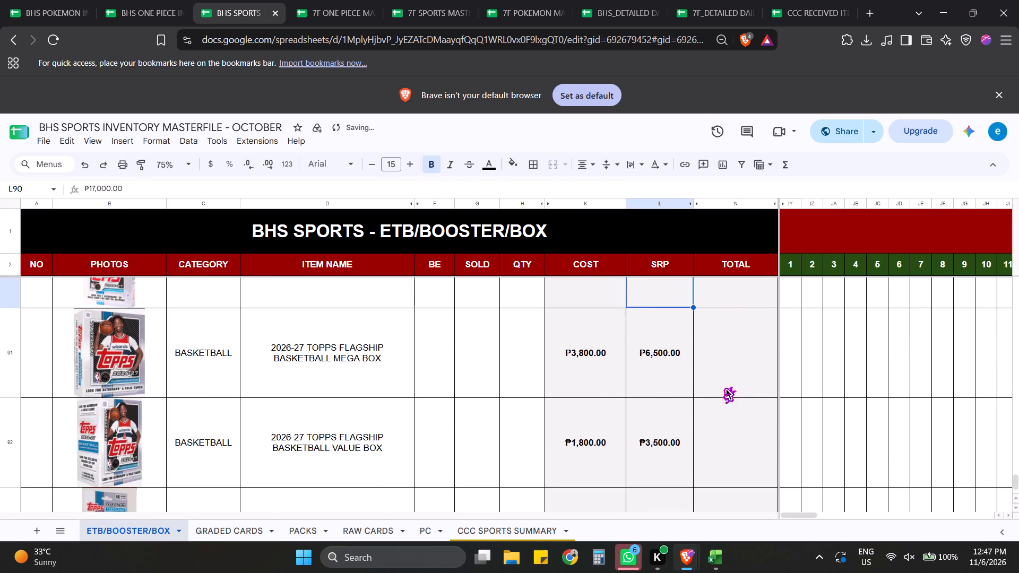
scroll(731, 395, "down", 5)
scroll(732, 391, "up", 20)
Fill the TOTAL formula from cell N88 down through the Hanger Box row, N93.
left_click(733, 363)
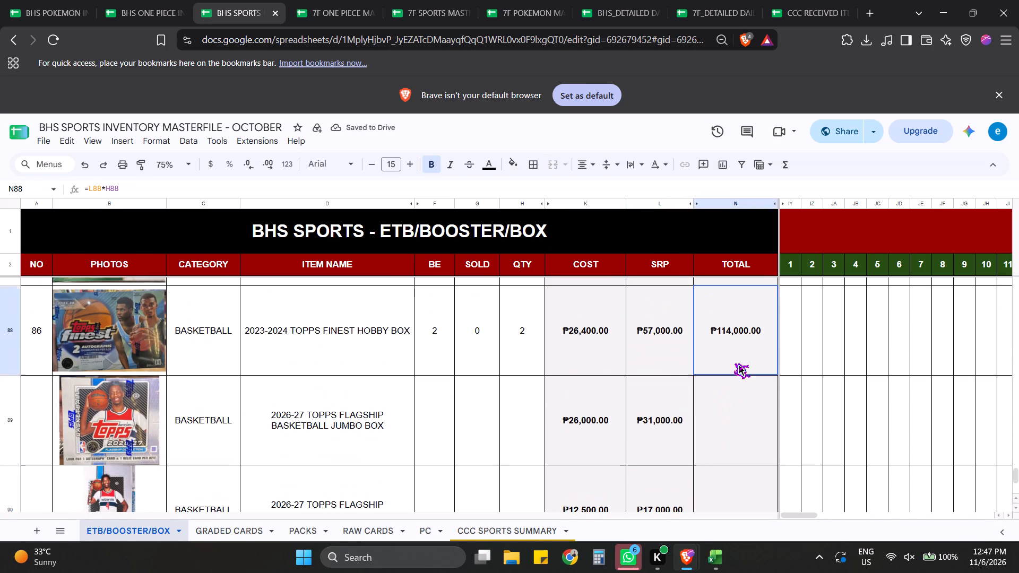
left_click(778, 375)
left_click(754, 360)
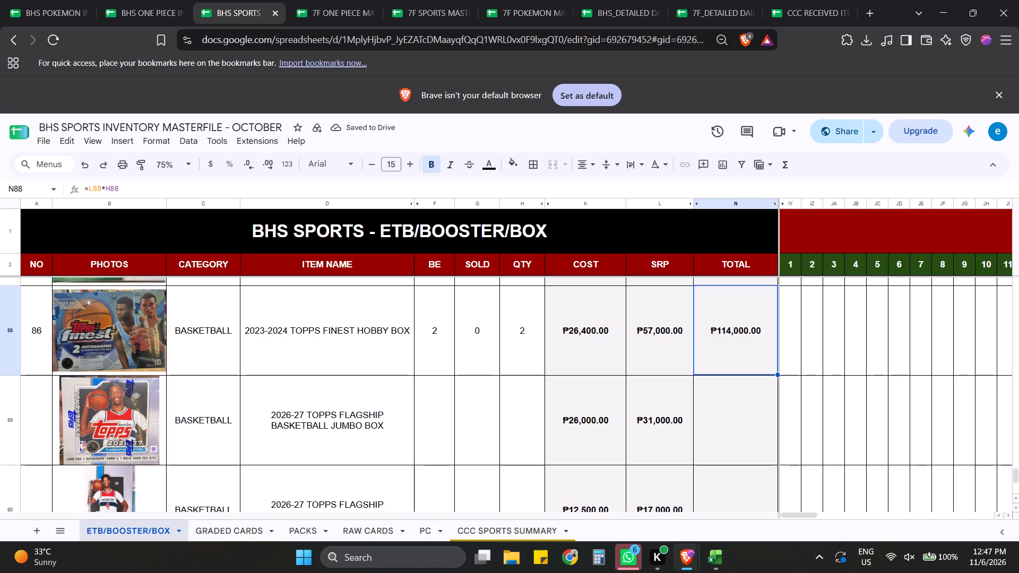
left_click_drag(776, 375, 786, 545)
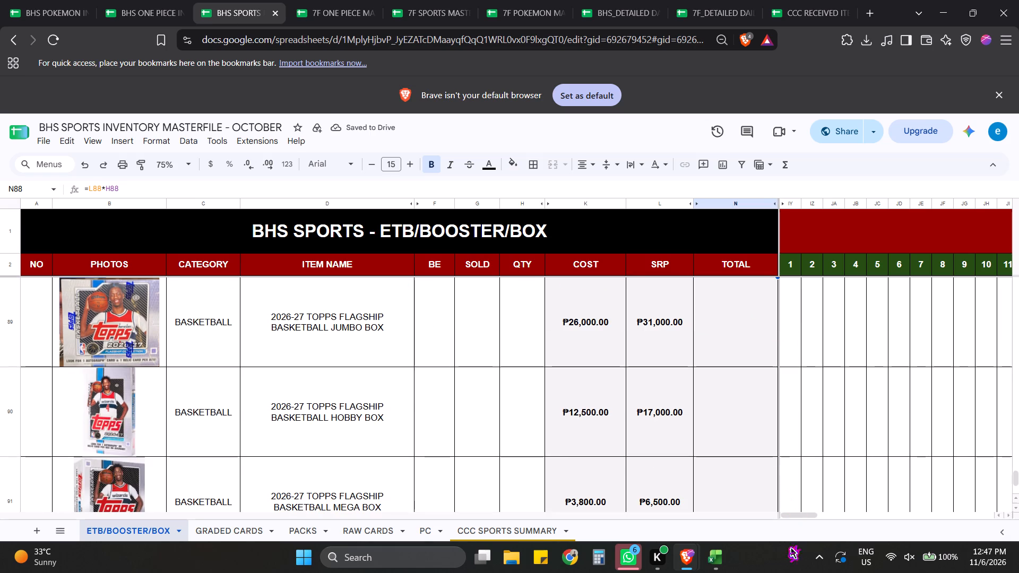
left_click_drag(786, 545, 752, 452)
Inspect the cost, SRP and total cells in the Value Box and Hanger Box rows.
left_click(644, 436)
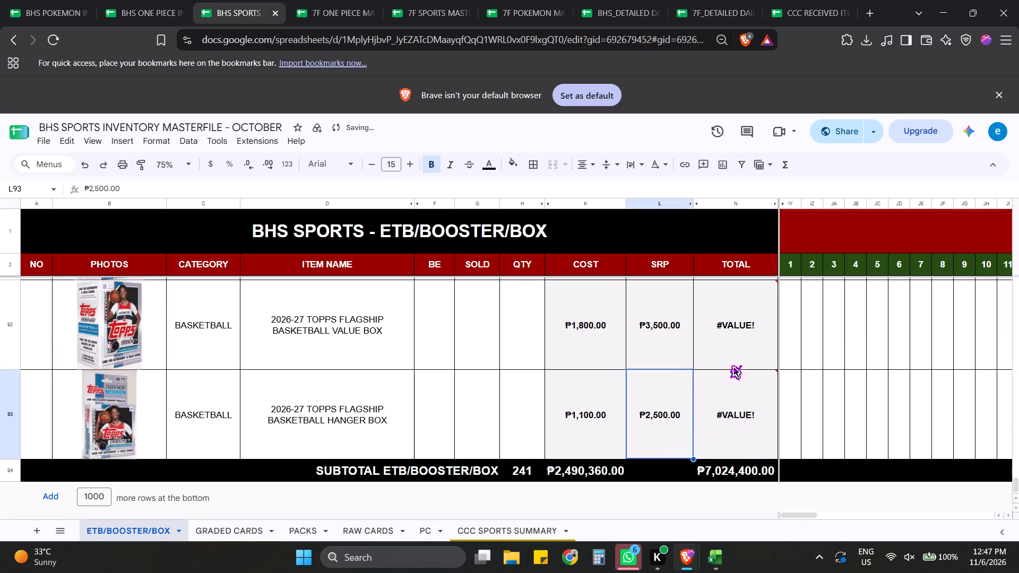
left_click(729, 364)
left_click(603, 410)
scroll(584, 355, "up", 2)
left_click(683, 362)
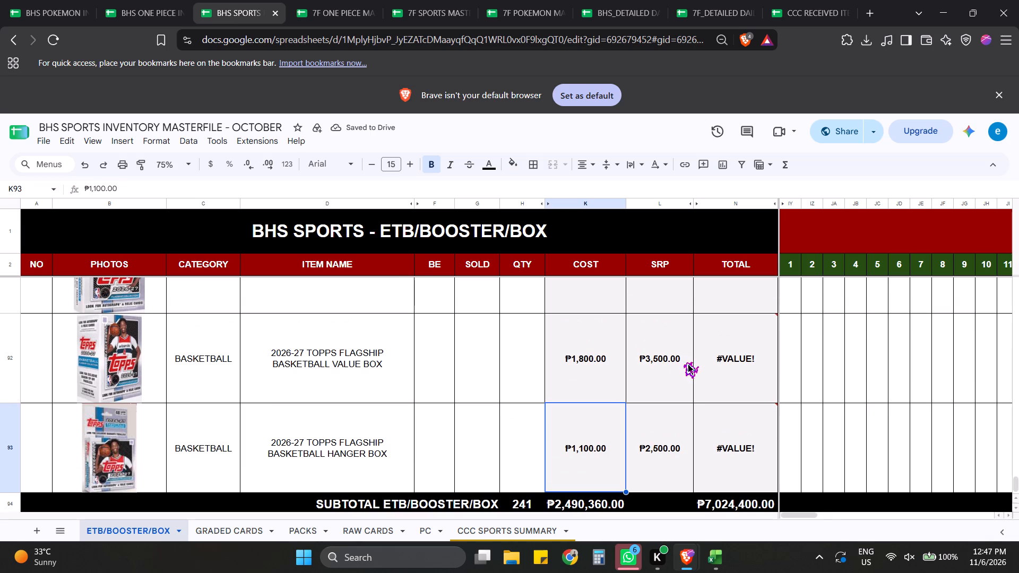